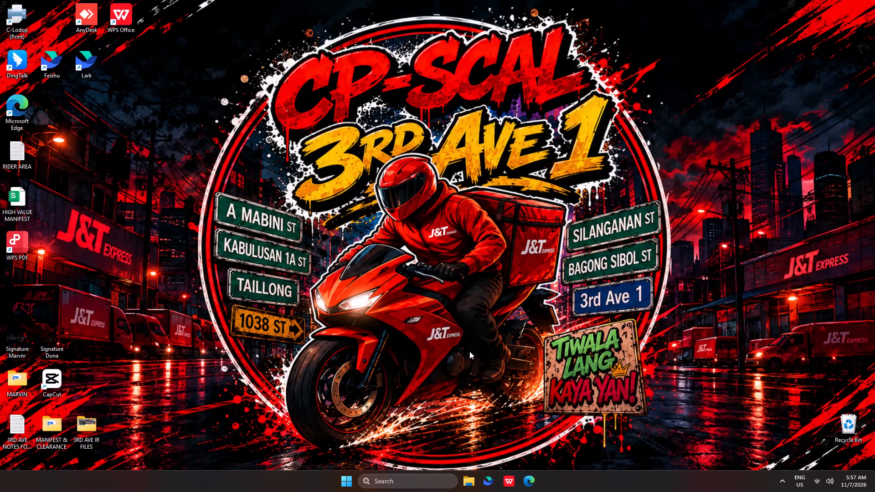
Open the bookmarked JMS site in Microsoft Edge.
left_click(526, 479)
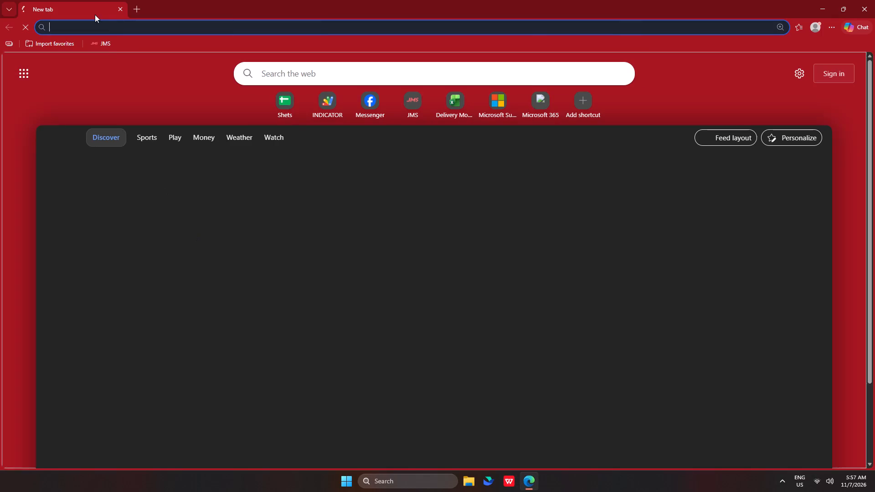
left_click(102, 46)
Open the Facebook messages page in a new browser tab.
left_click(140, 6)
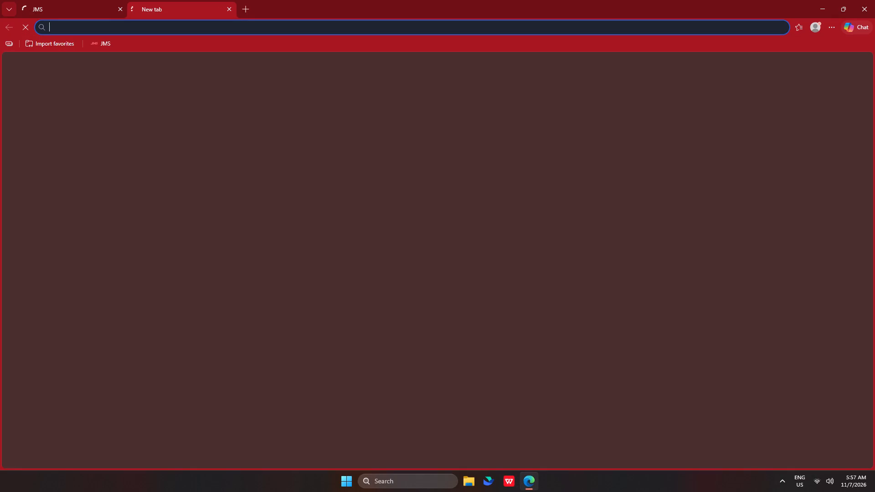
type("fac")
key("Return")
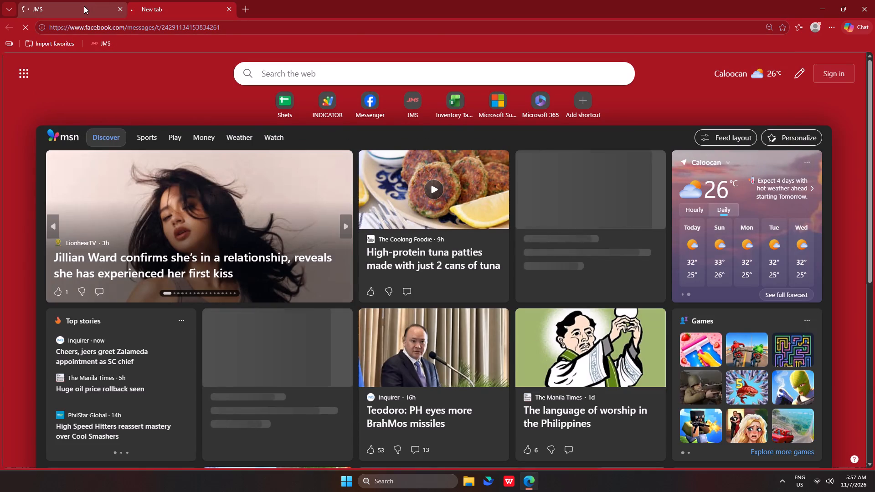
Return to the JMS page and remove the last two digits of the prefilled account number on its login form.
left_click(84, 7)
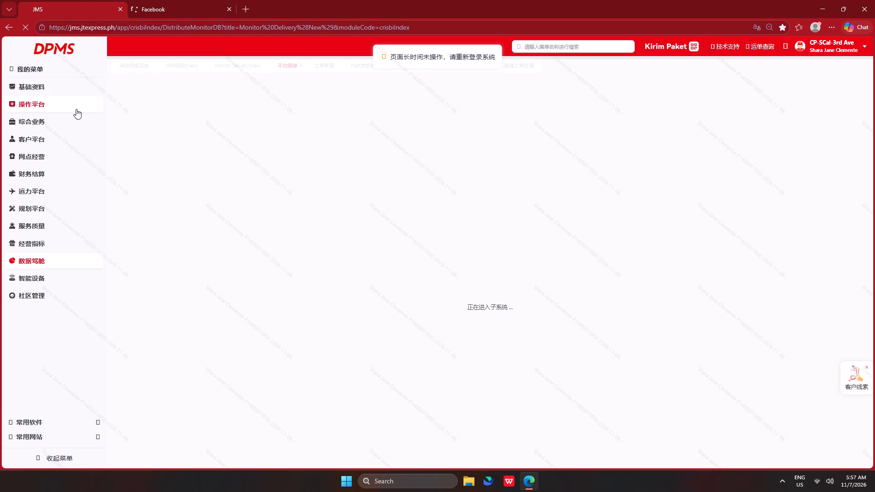
left_click(830, 45)
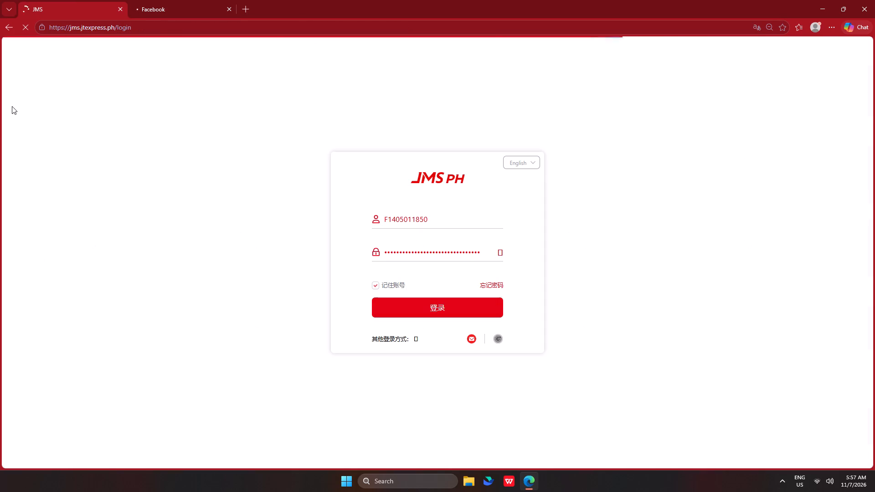
left_click(431, 219)
key("BackSpace")
key("BackSpace")
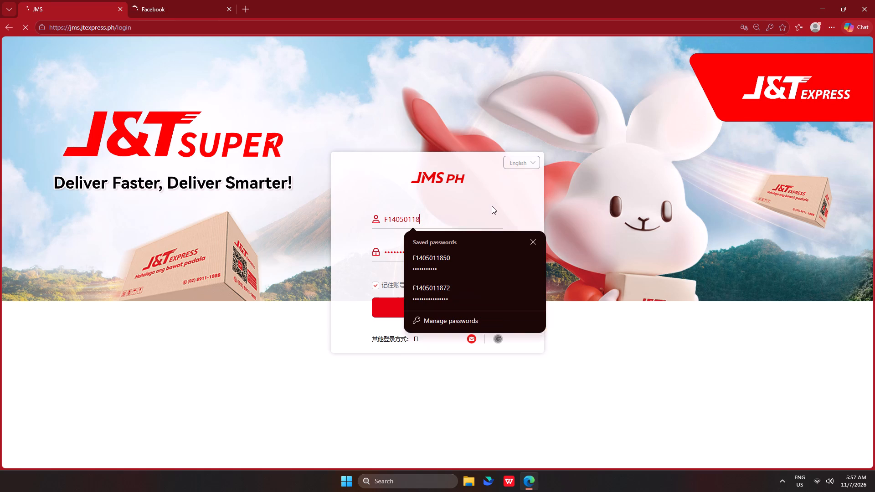
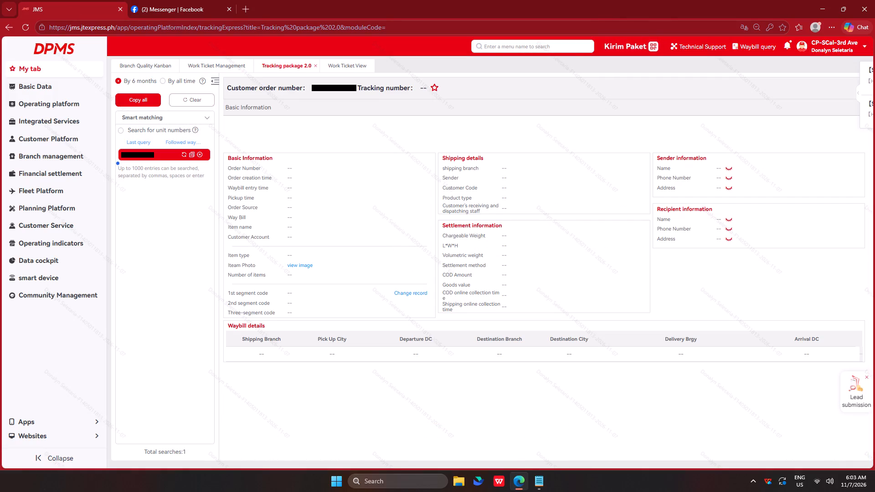
left_click(538, 486)
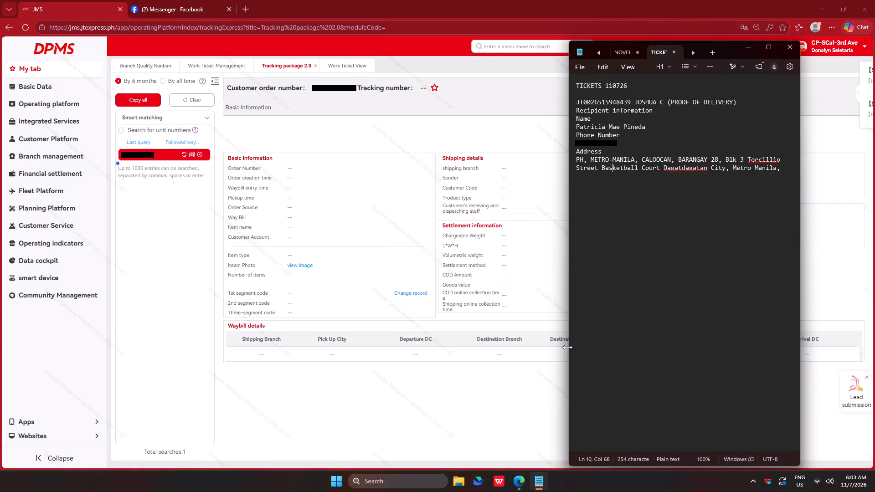
double_click(608, 102)
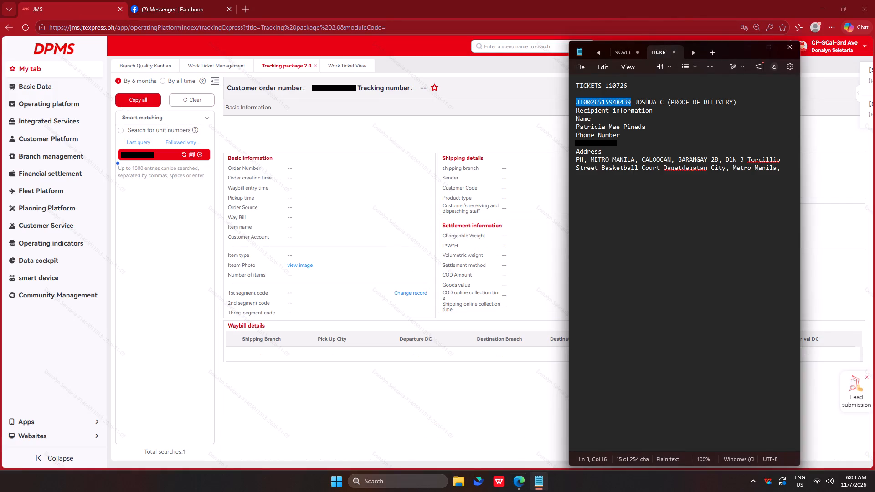
key("ctrl+c")
left_click(200, 96)
left_click(177, 236)
key("ctrl+v")
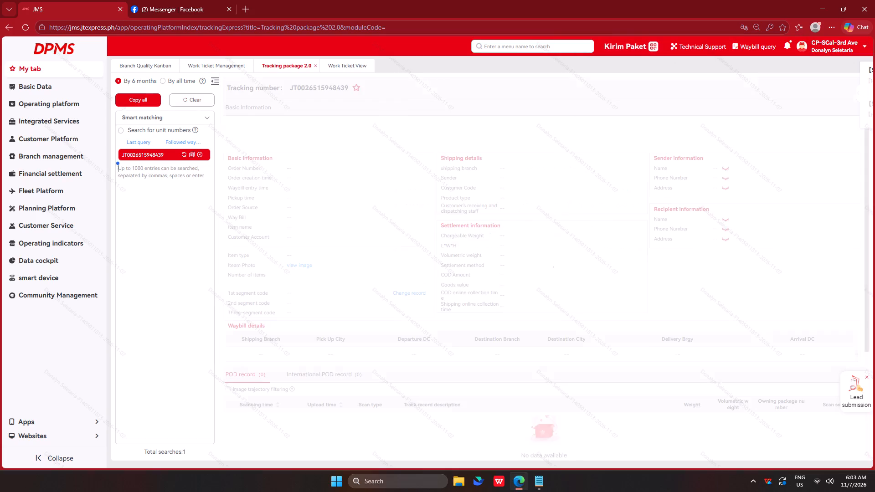
scroll(537, 334, "down", 8)
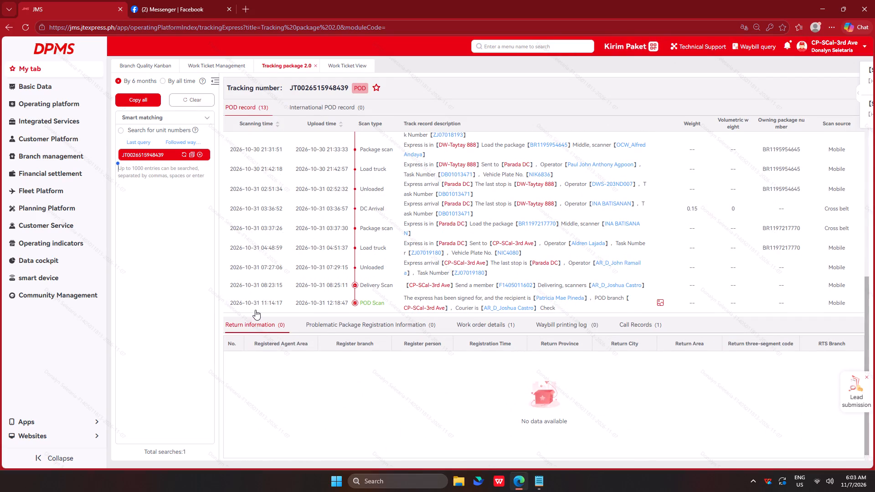
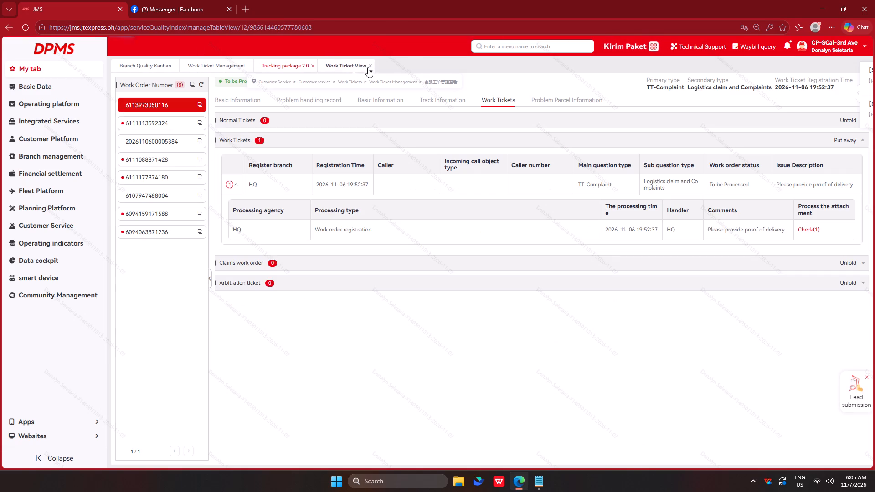
Close the Work Ticket View of the proof-of-delivery ticket and return to the Work Ticket Management list.
left_click(369, 66)
left_click(208, 64)
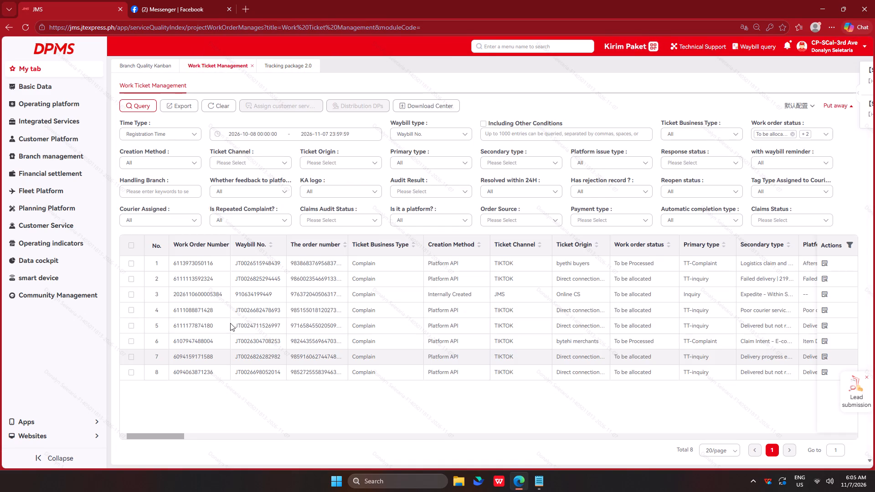
double_click(254, 277)
left_click(277, 248)
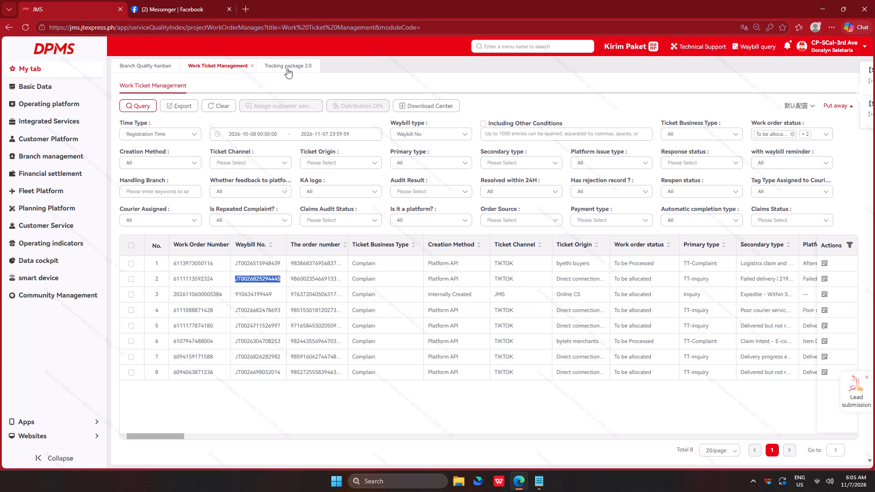
left_click(287, 68)
left_click(166, 184)
key("ctrl+v")
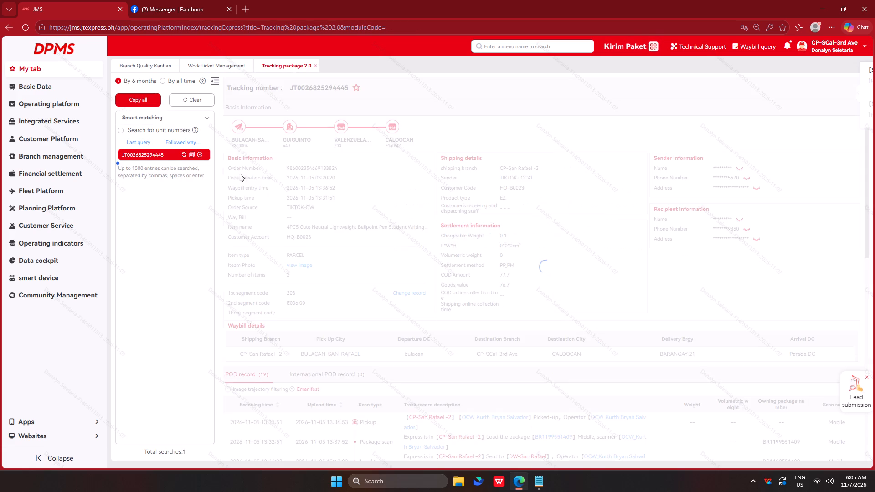
scroll(511, 333, "down", 7)
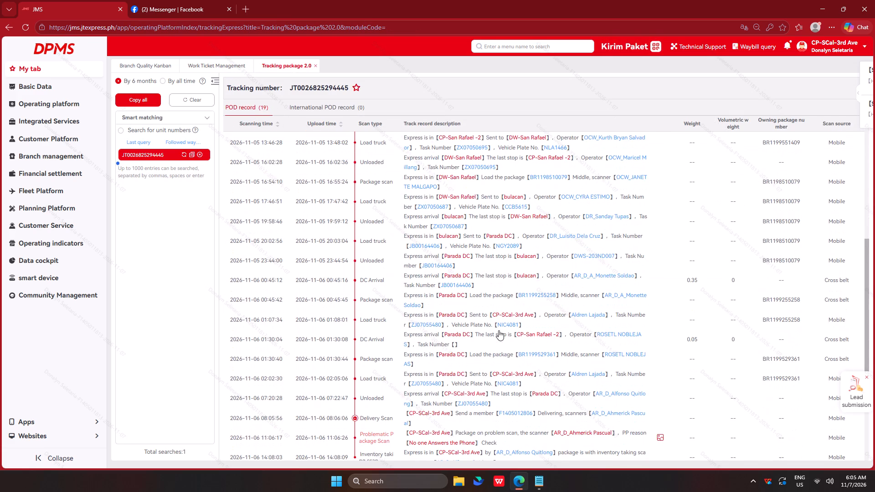
scroll(499, 330, "down", 3)
scroll(497, 330, "up", 2)
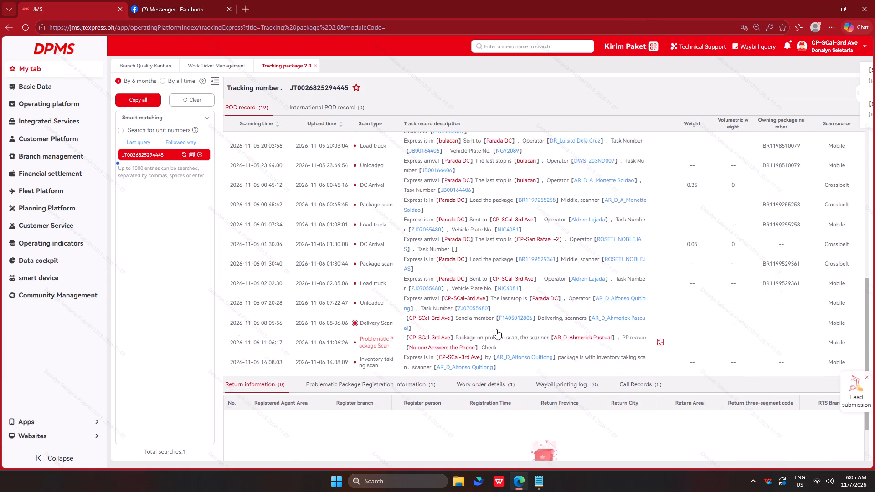
scroll(496, 329, "up", 5)
scroll(496, 329, "down", 7)
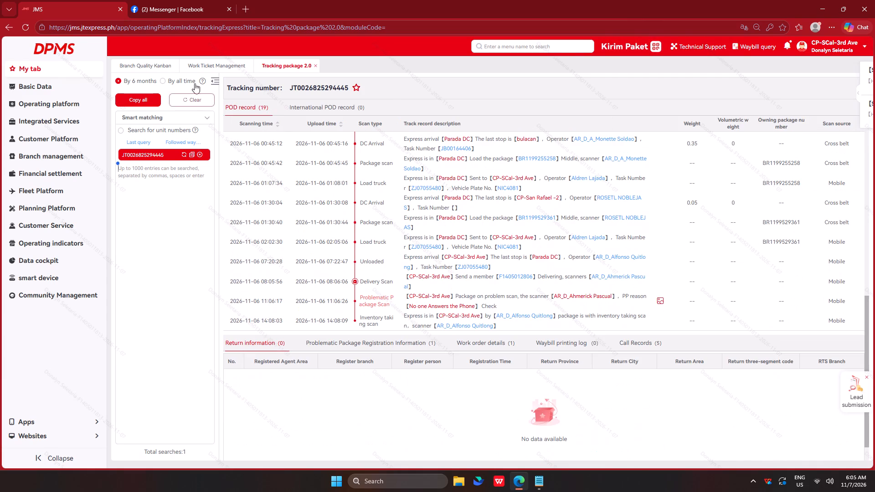
left_click(215, 61)
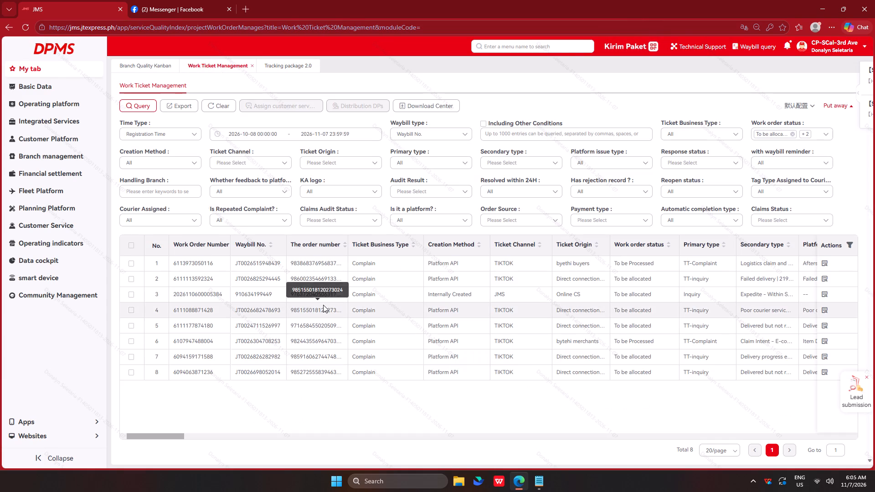
left_click(825, 279)
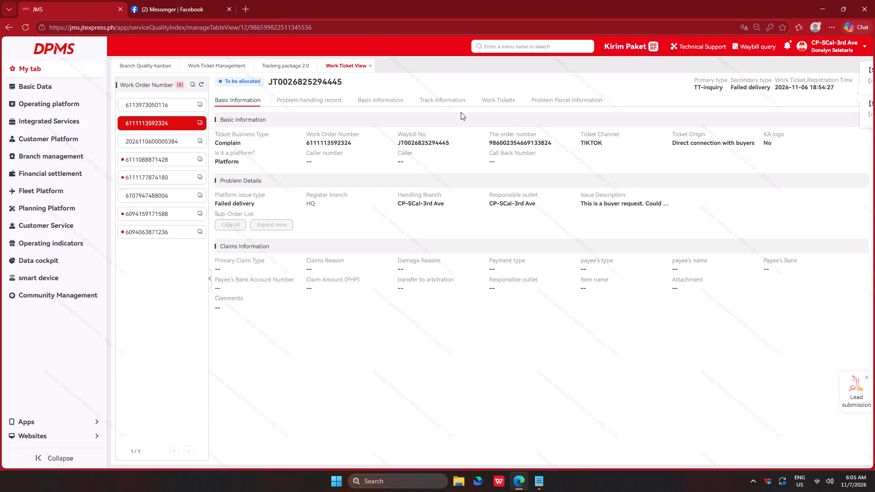
left_click(488, 100)
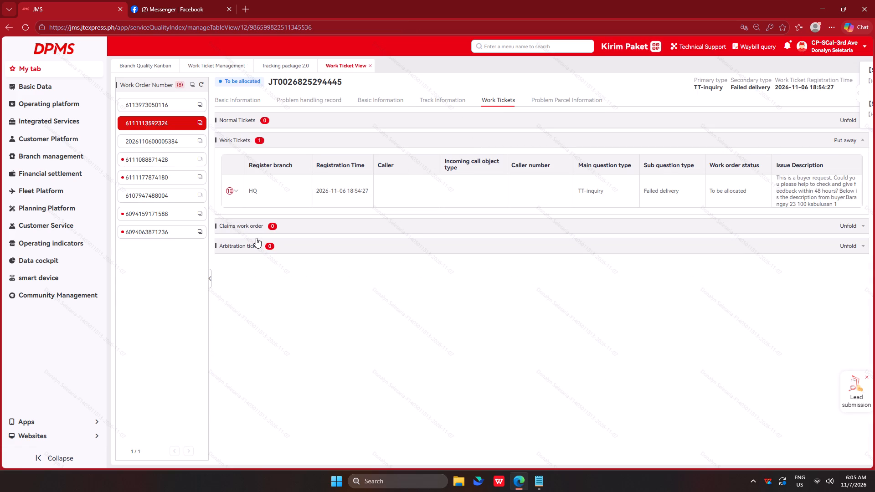
left_click(237, 192)
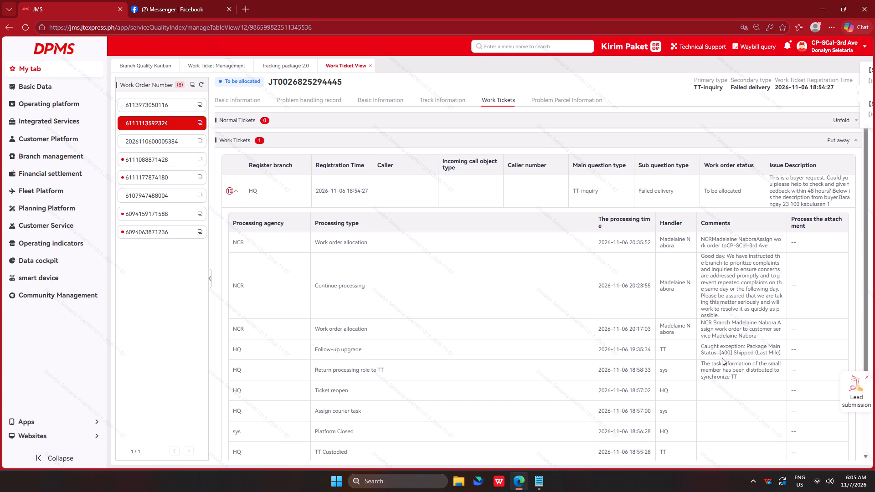
scroll(722, 361, "down", 9)
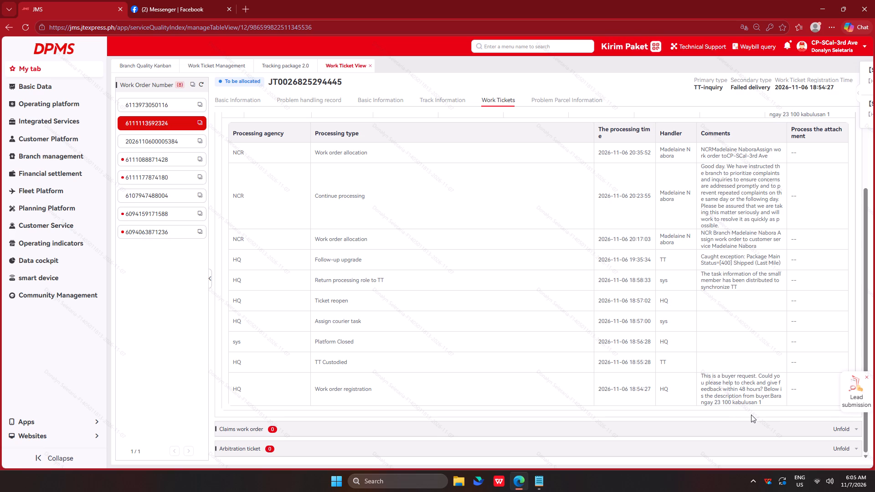
scroll(738, 401, "up", 13)
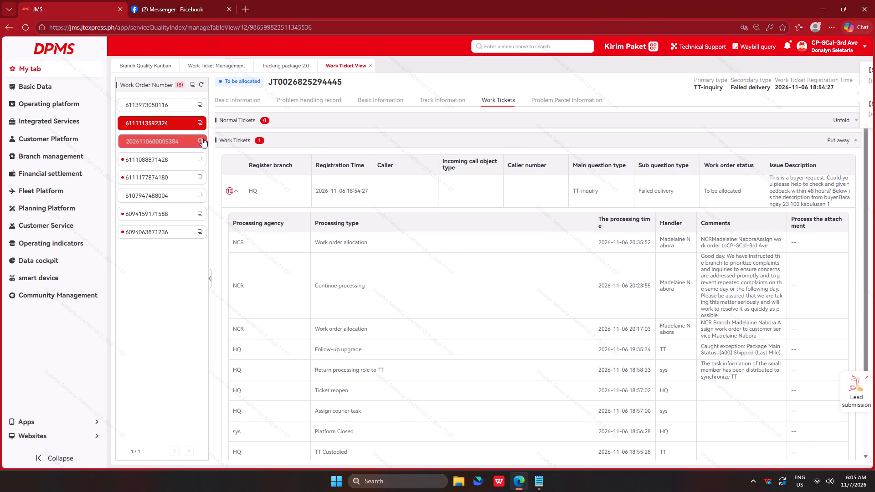
Reveal the recipient's address in the waybill's tracking details and check it against the ticket's issue description.
left_click(295, 63)
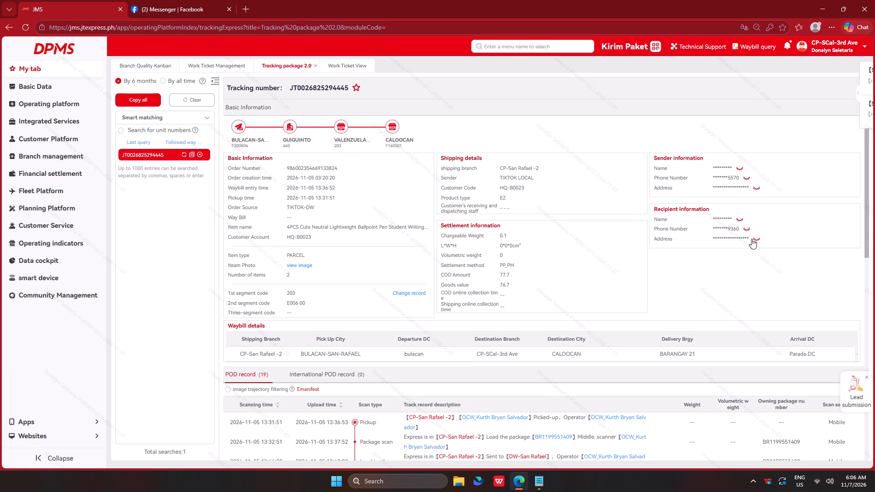
left_click(757, 238)
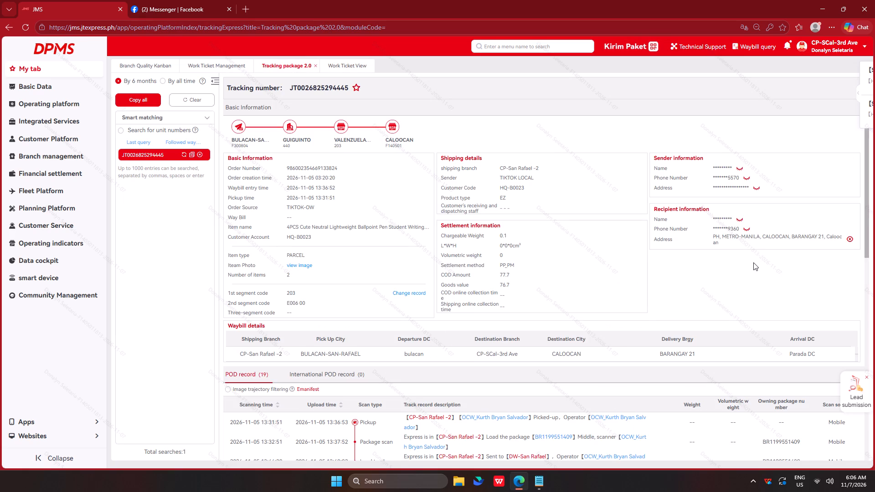
scroll(583, 281, "down", 8)
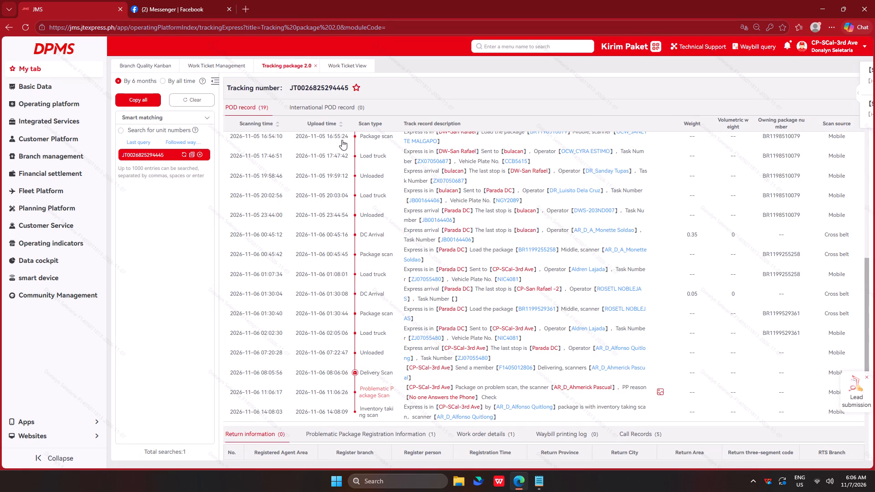
left_click(336, 66)
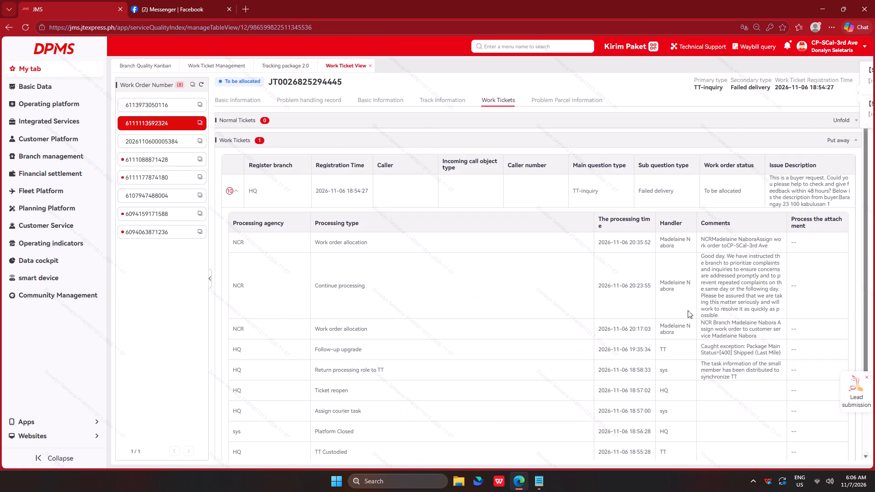
scroll(708, 275, "up", 8)
double_click(311, 80)
left_click(328, 90)
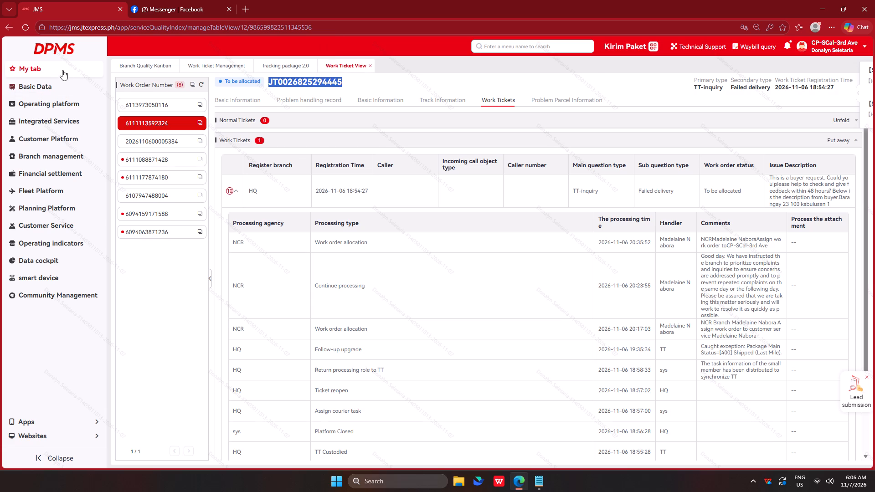
left_click(62, 70)
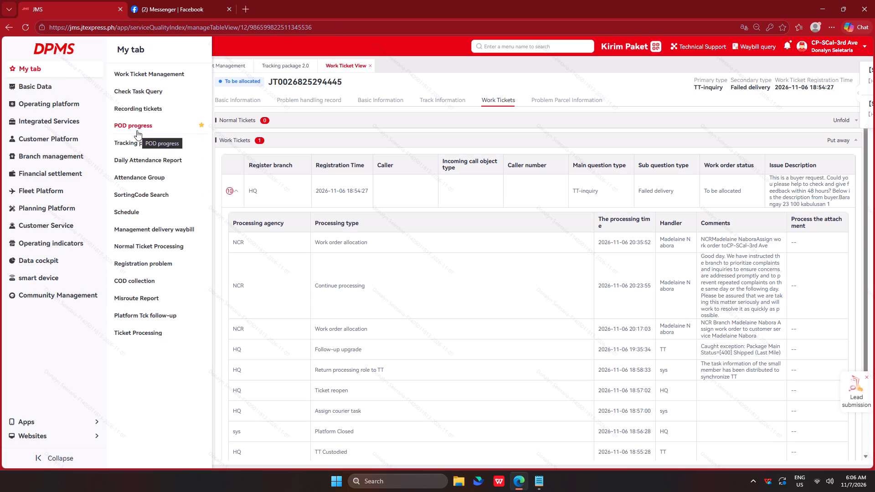
left_click(134, 193)
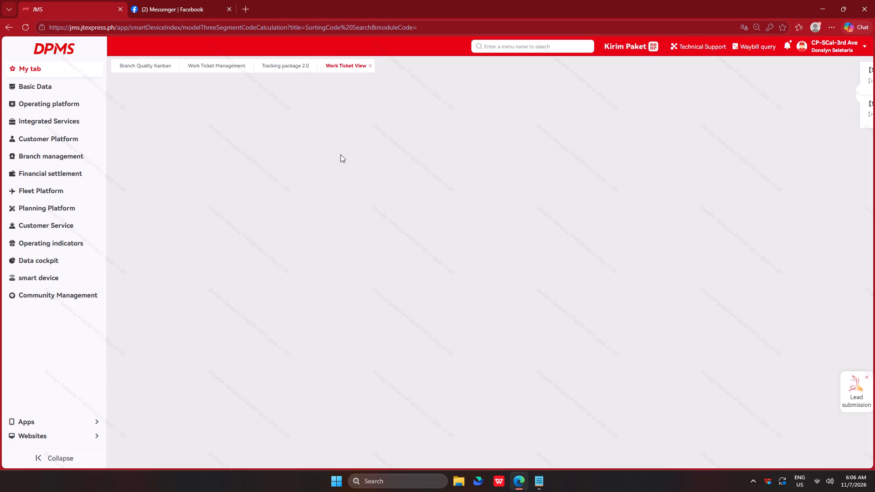
left_click(421, 132)
key("ctrl+v")
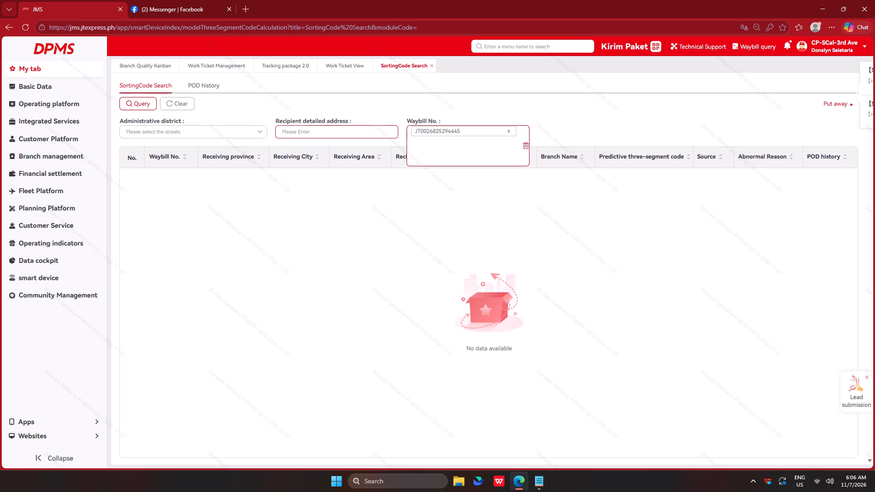
left_click(127, 99)
left_click(129, 101)
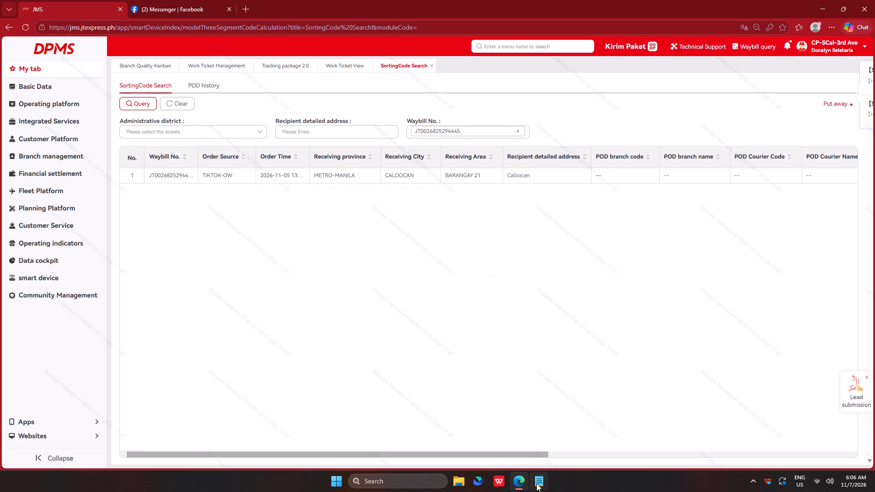
Open the POD history of the SortingCode Search result and compare its recipient addresses with the ticket's issue description.
left_click_drag(537, 451, 705, 438)
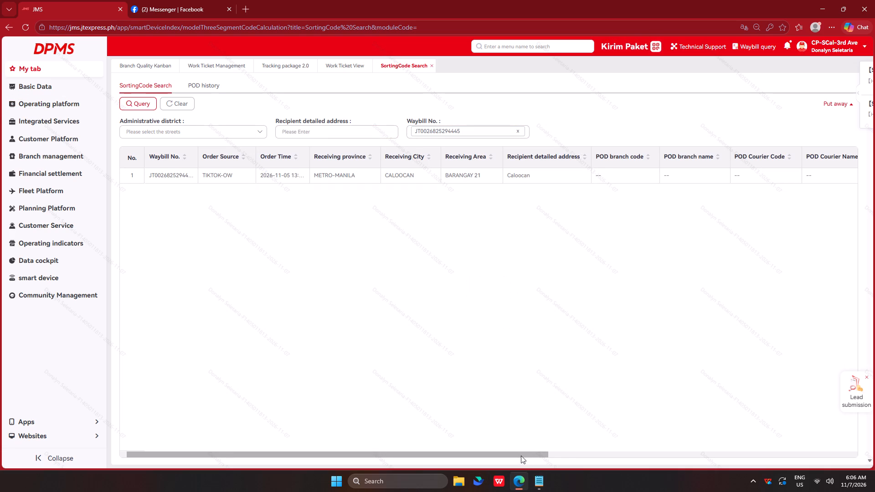
left_click_drag(520, 455, 813, 429)
left_click(840, 174)
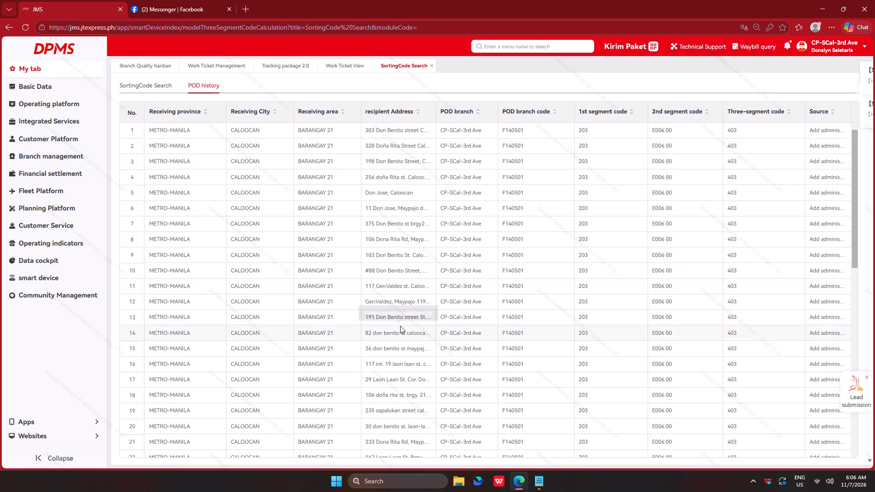
scroll(400, 326, "up", 2)
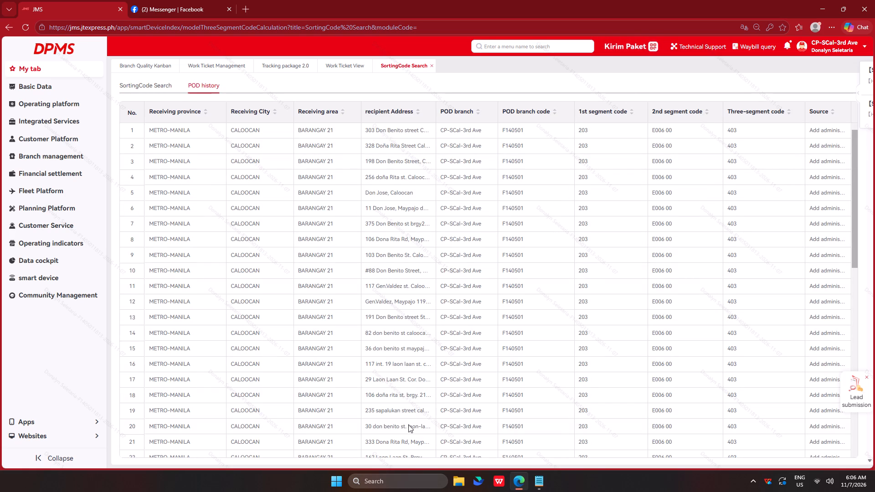
scroll(417, 363, "down", 7)
scroll(414, 360, "up", 8)
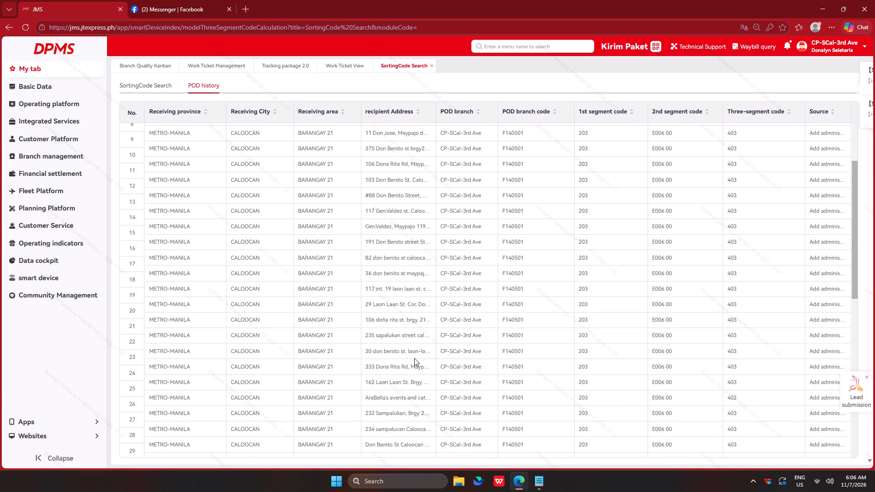
scroll(414, 358, "up", 11)
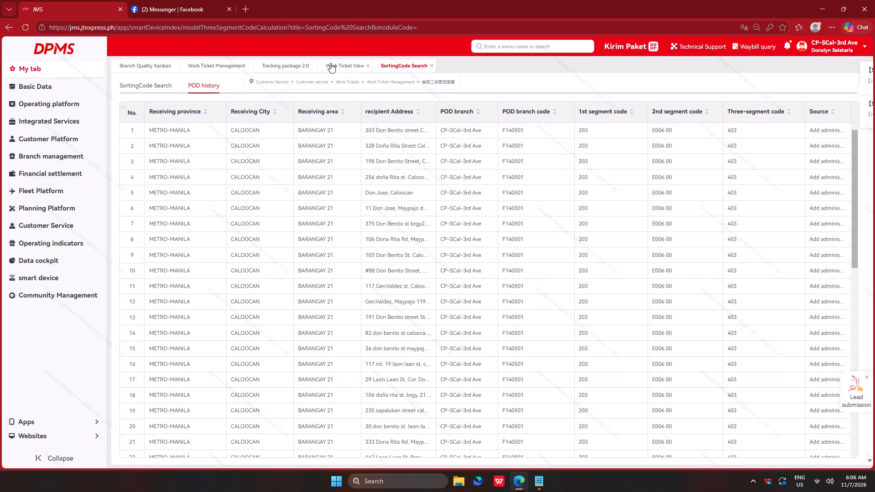
left_click(332, 64)
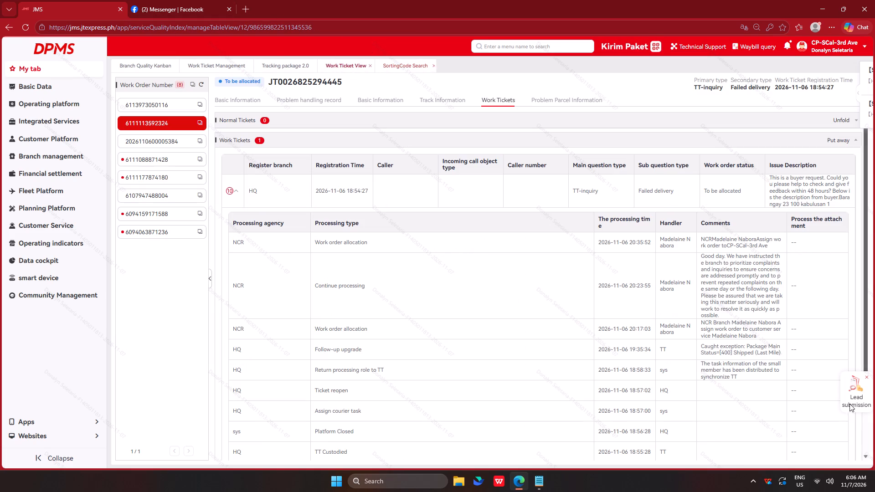
scroll(845, 301, "up", 6)
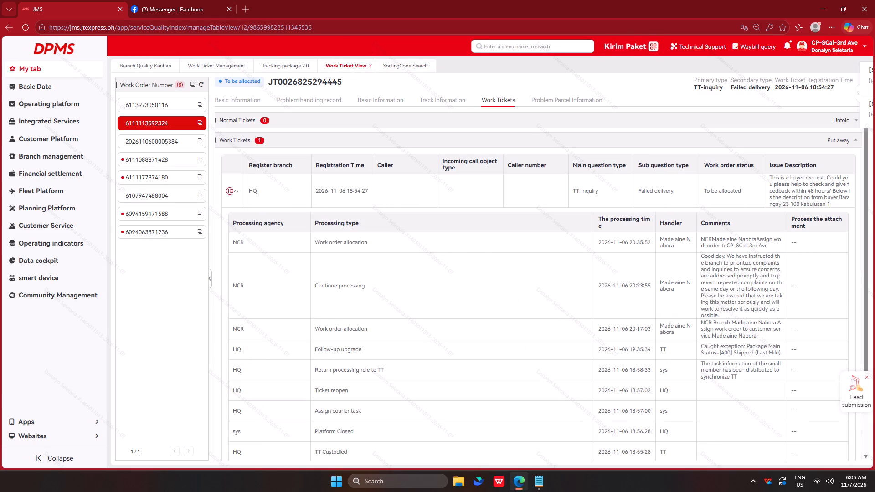
Query the to-be-replied incident tickets in Platform Tck follow-up, and close that page.
left_click(63, 68)
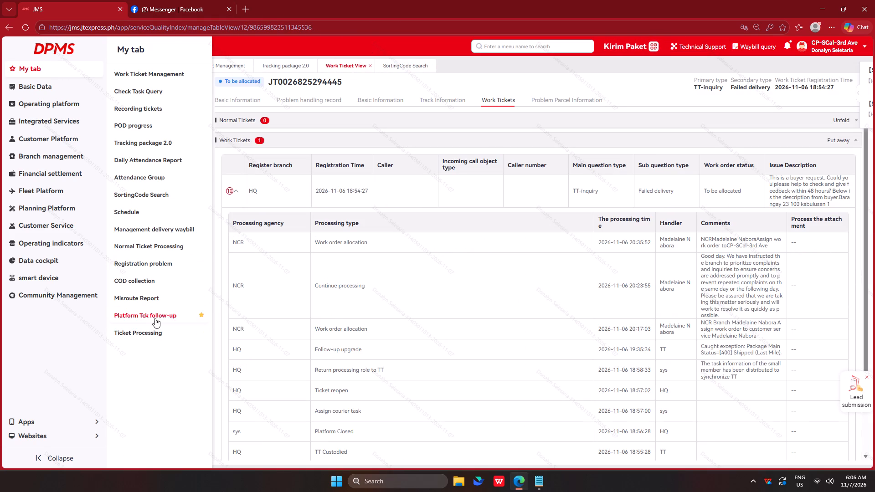
left_click(155, 318)
left_click(143, 107)
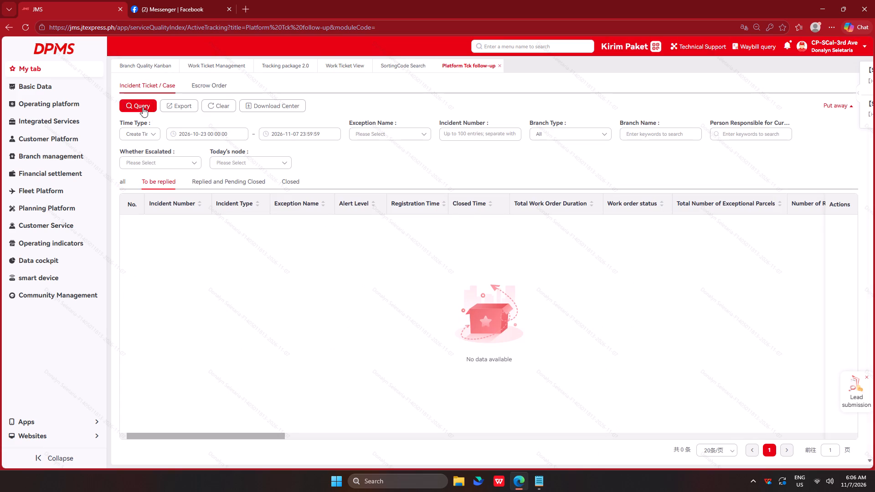
left_click(498, 65)
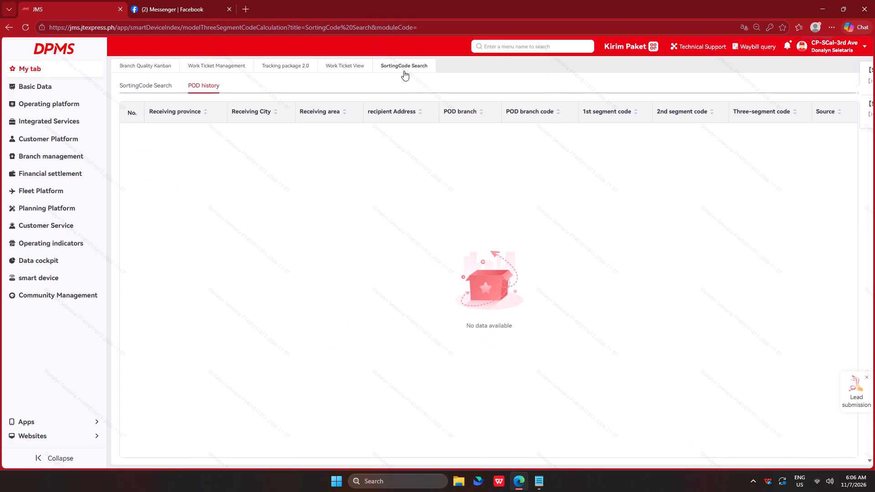
Clear the SortingCode Search filters and query district METRO-MANILA / CALOOCAN / BARANGAY 23 with the street address from the ticket's issue description.
left_click(336, 64)
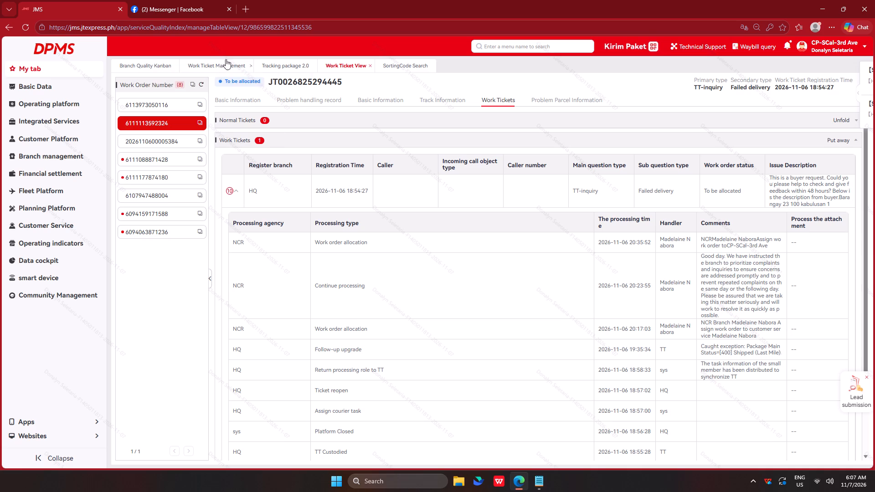
left_click(402, 65)
left_click(119, 84)
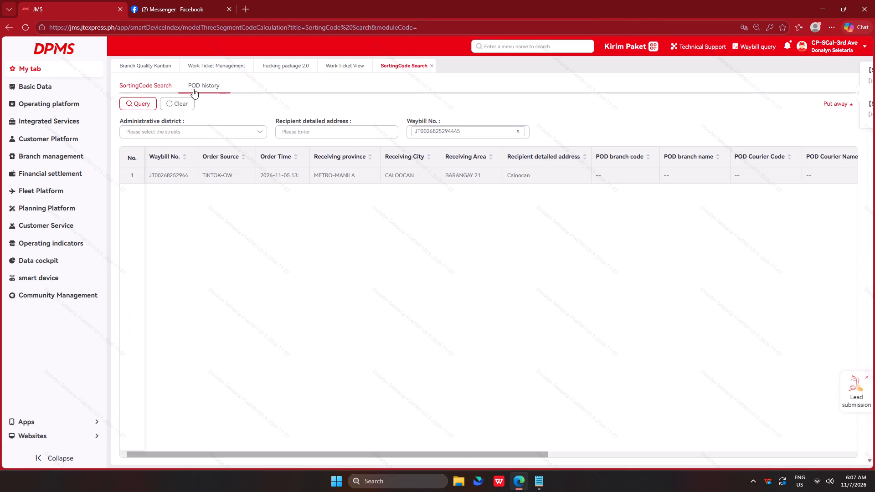
left_click(172, 103)
left_click(166, 128)
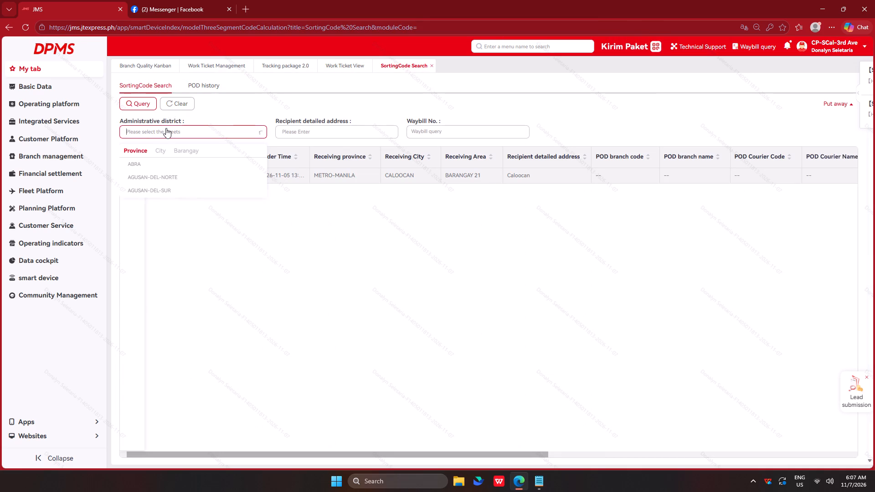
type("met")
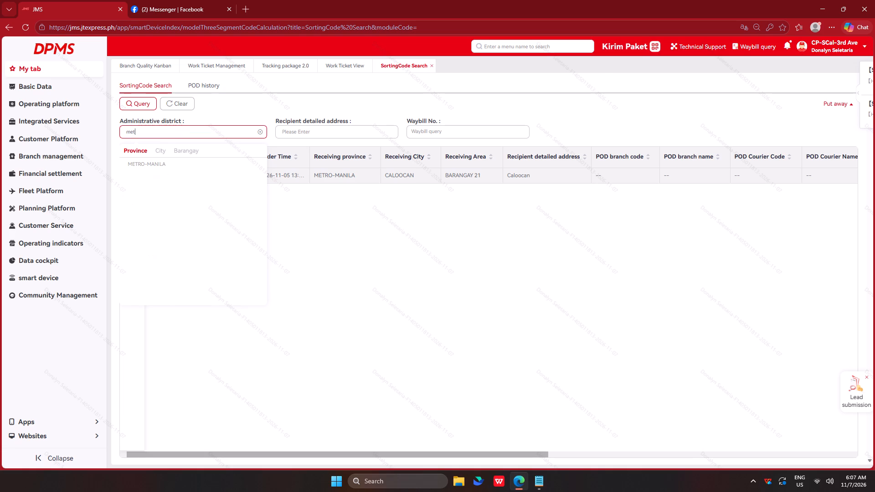
left_click(137, 159)
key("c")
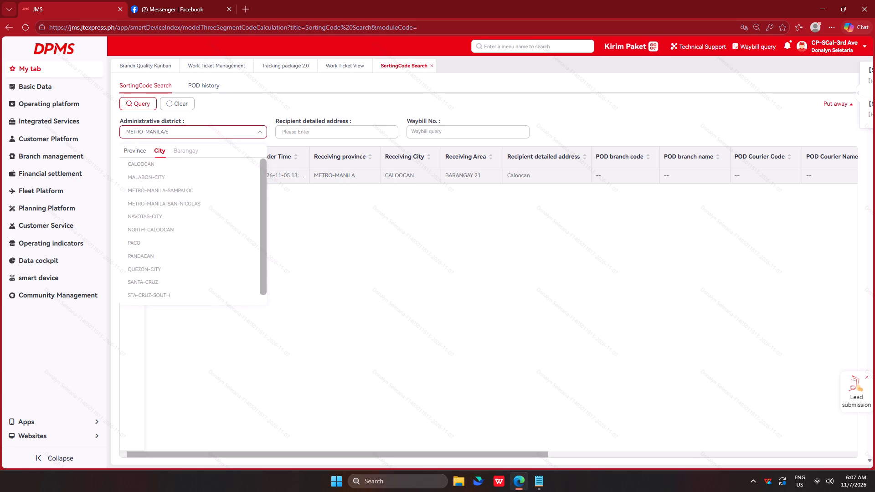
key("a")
left_click(156, 166)
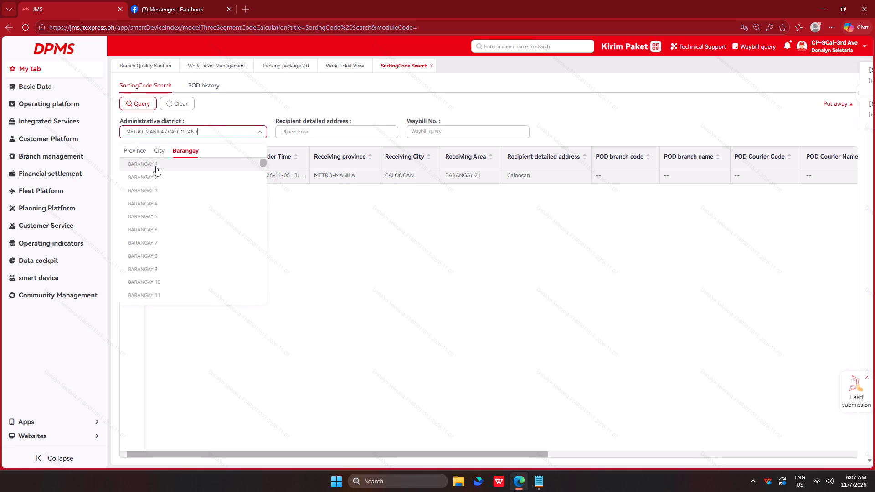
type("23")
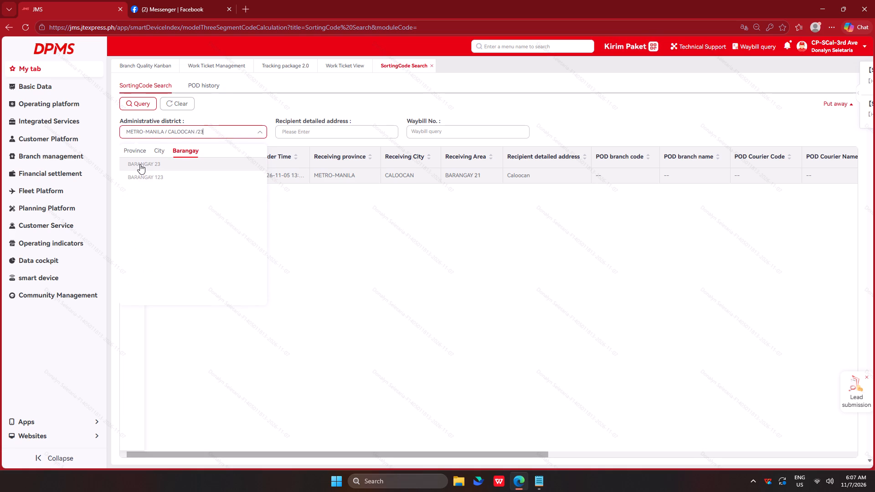
left_click(140, 163)
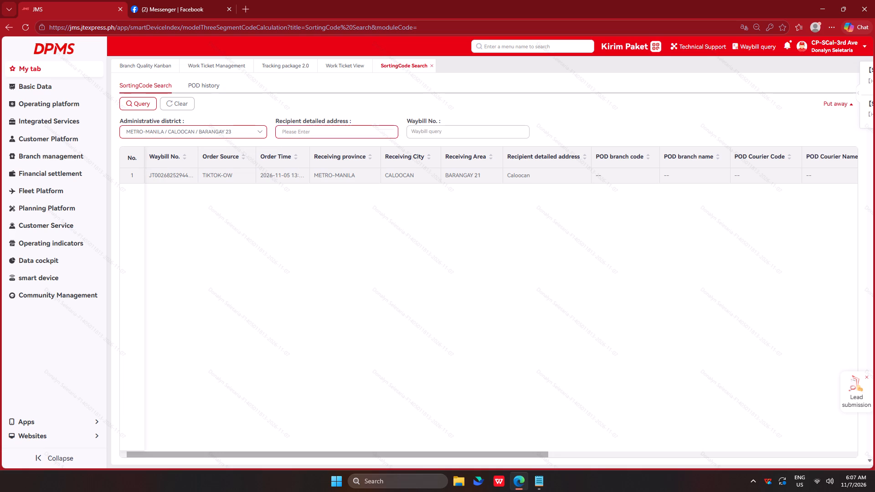
left_click(307, 131)
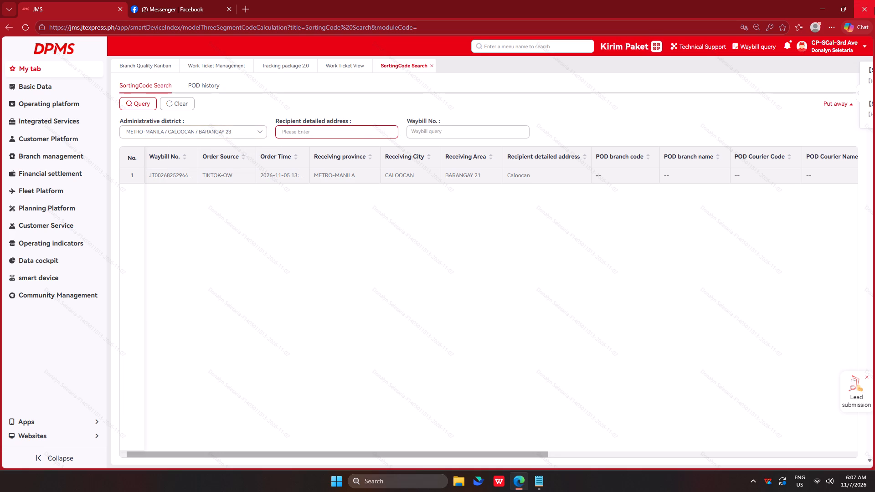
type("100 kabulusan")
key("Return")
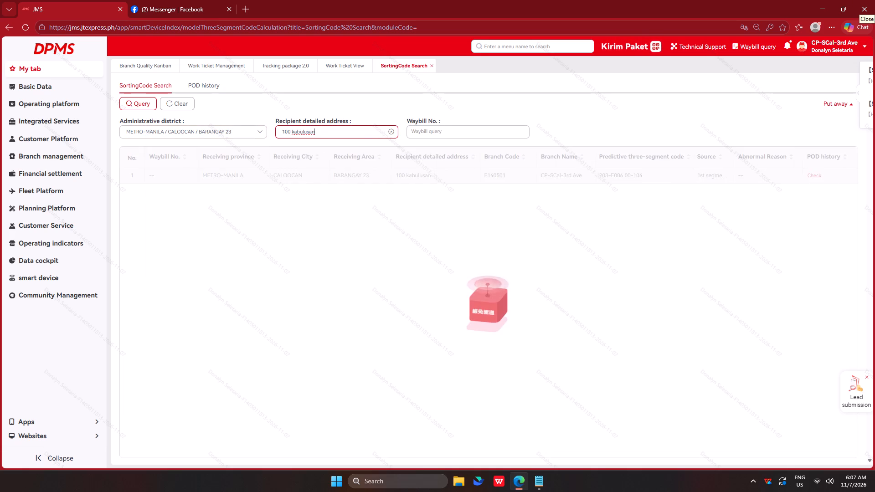
Check the POD history for the queried address, reviewing its branch and segment codes, and return to the search results.
left_click(814, 172)
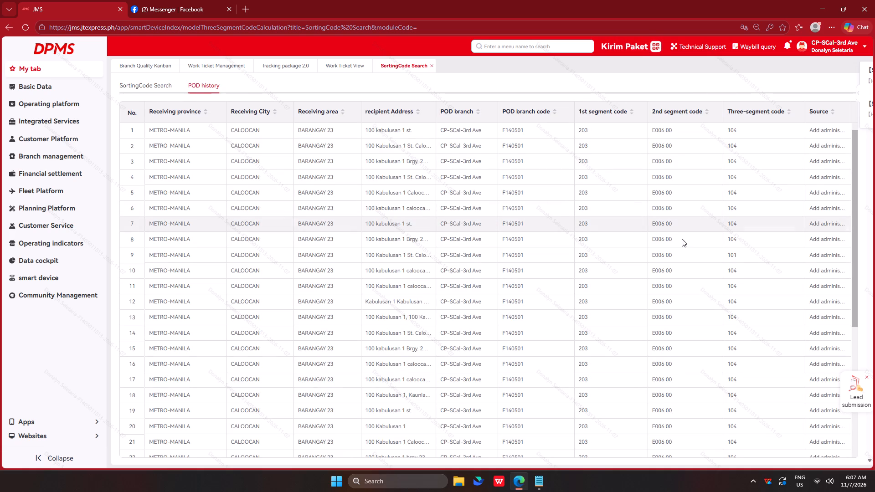
scroll(743, 288, "down", 9)
scroll(731, 294, "up", 20)
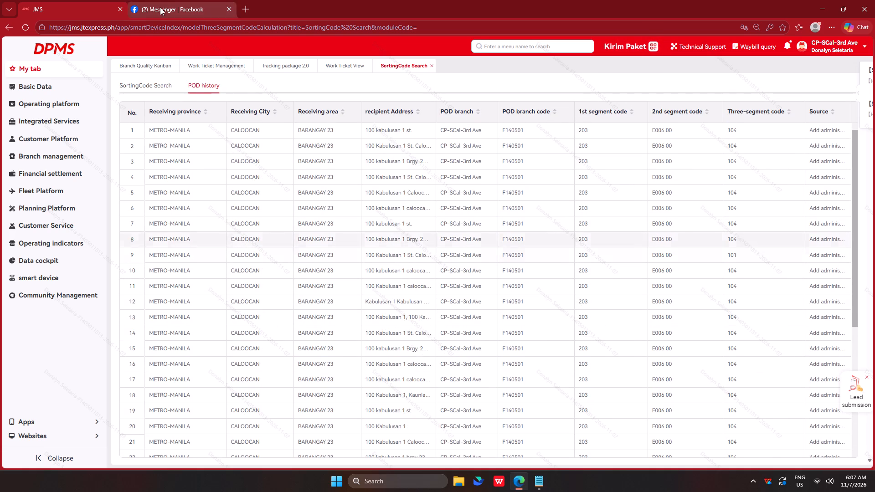
left_click(139, 84)
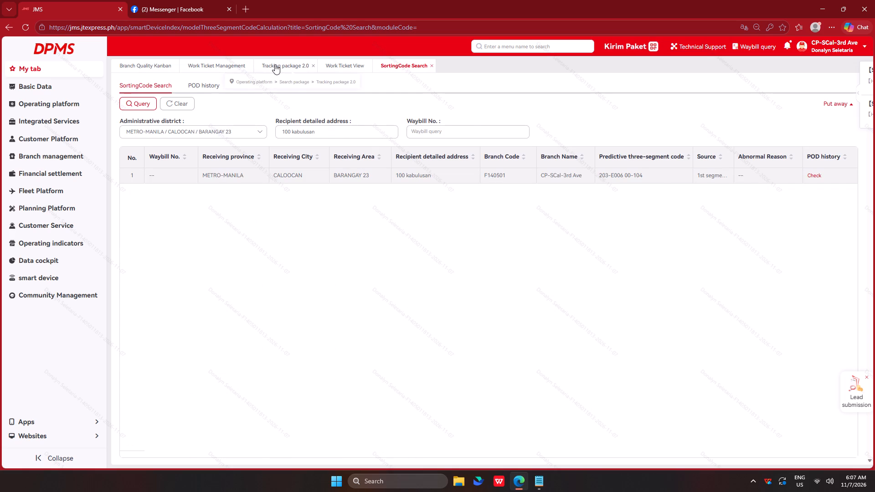
left_click(275, 64)
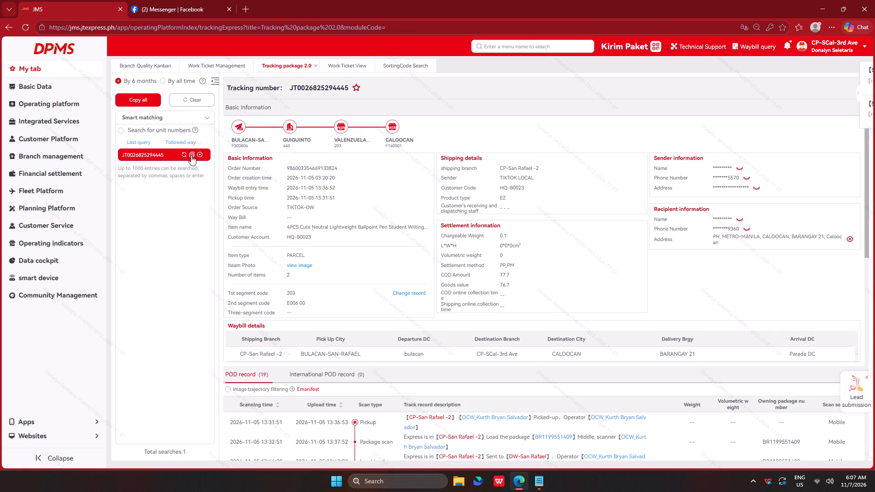
left_click(191, 155)
scroll(571, 373, "down", 8)
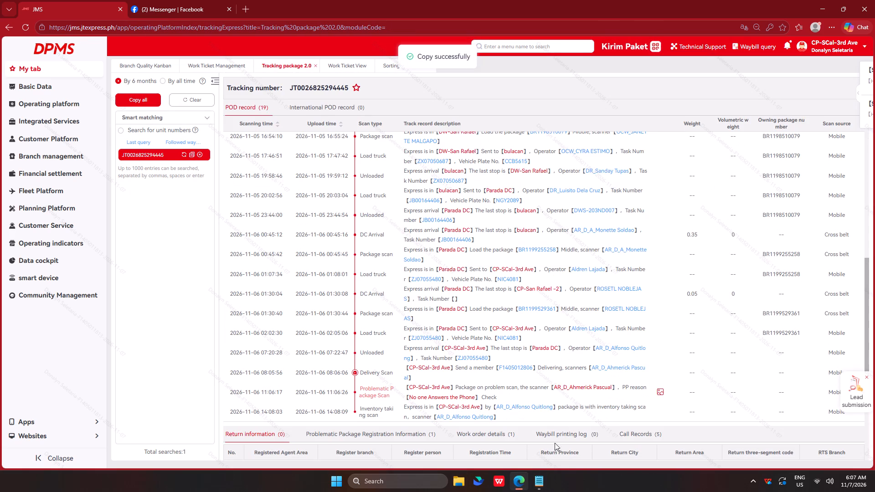
left_click(539, 482)
left_click(537, 479)
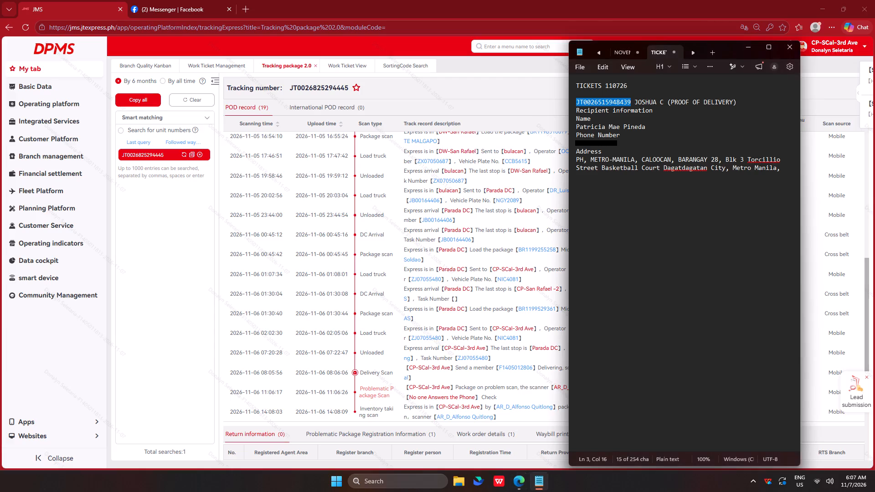
left_click(584, 175)
left_click(782, 173)
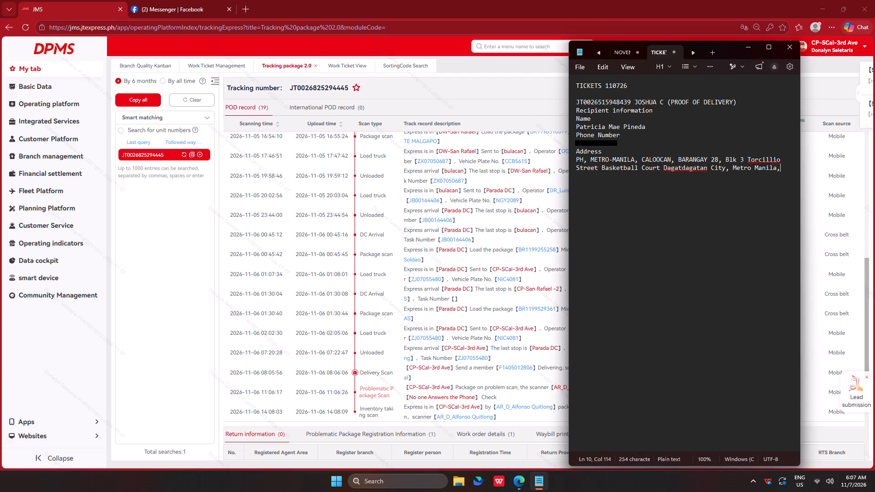
key("Return")
key("Return")
key("ctrl+v")
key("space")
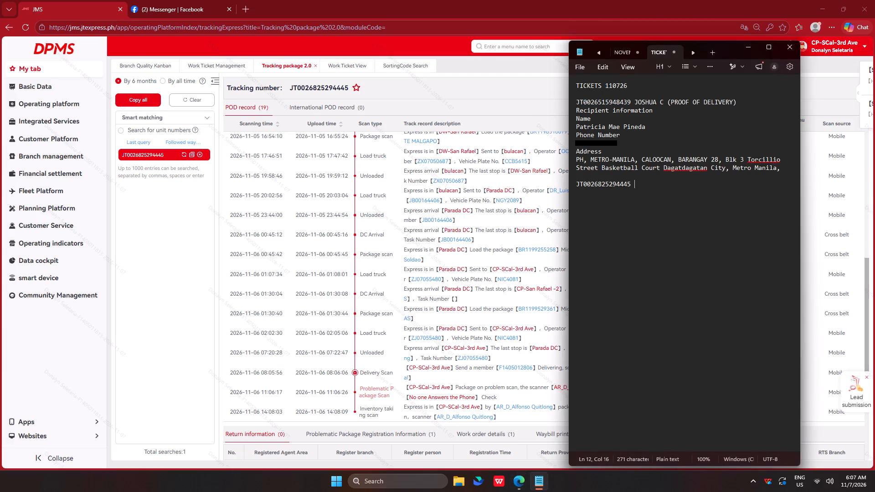
Complete the new waybill entry with AYKE (FAILED DELIVERY) and start a new line beneath it.
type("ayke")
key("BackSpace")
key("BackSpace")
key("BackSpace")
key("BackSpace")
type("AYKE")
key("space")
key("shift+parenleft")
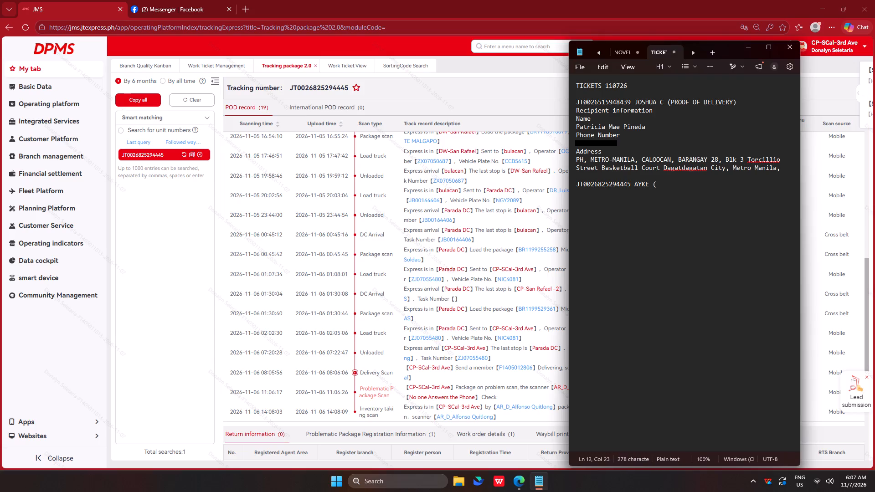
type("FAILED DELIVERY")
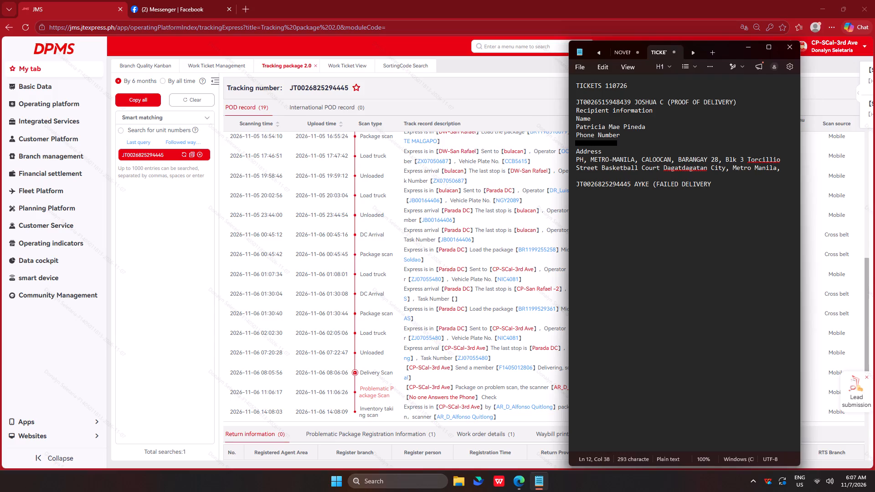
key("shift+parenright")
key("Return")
scroll(322, 224, "up", 10)
left_click(458, 241)
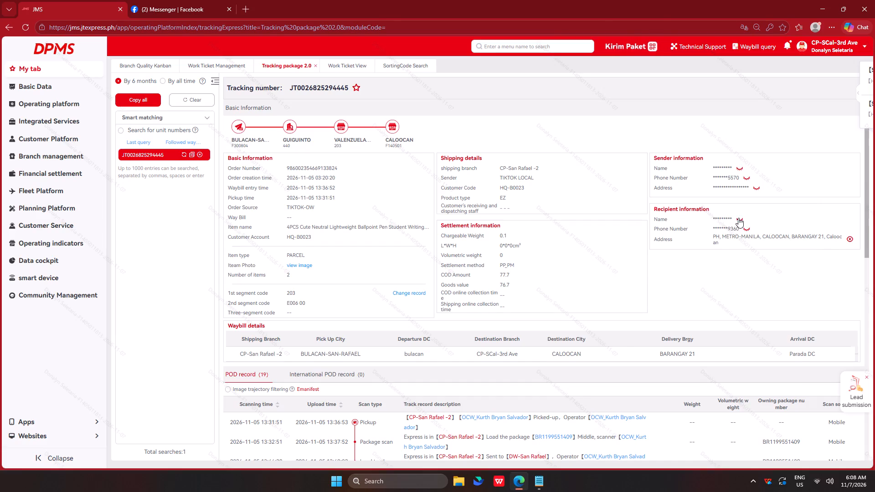
left_click(738, 218)
left_click(744, 228)
left_click(745, 228)
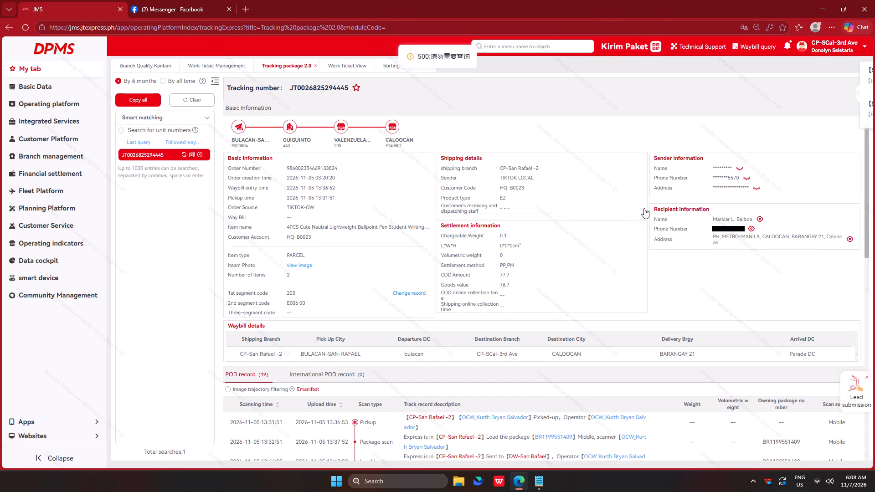
left_click_drag(650, 206, 753, 248)
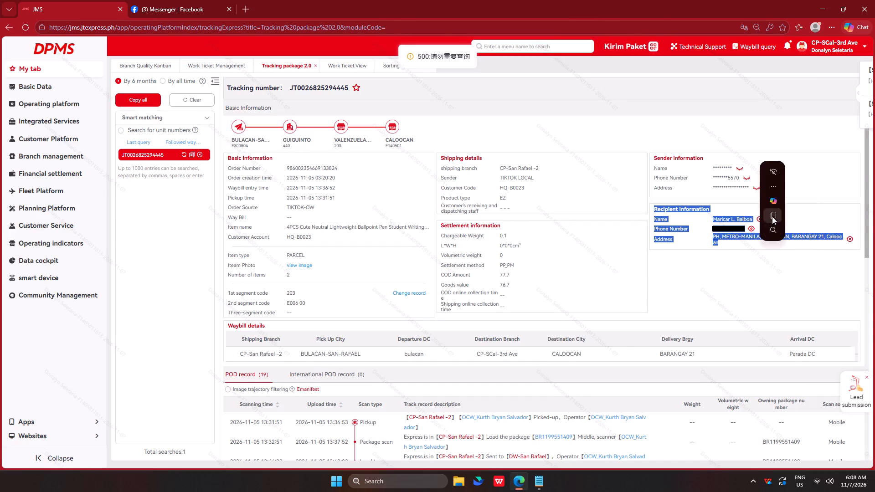
left_click(772, 216)
left_click(542, 481)
key("ctrl+v")
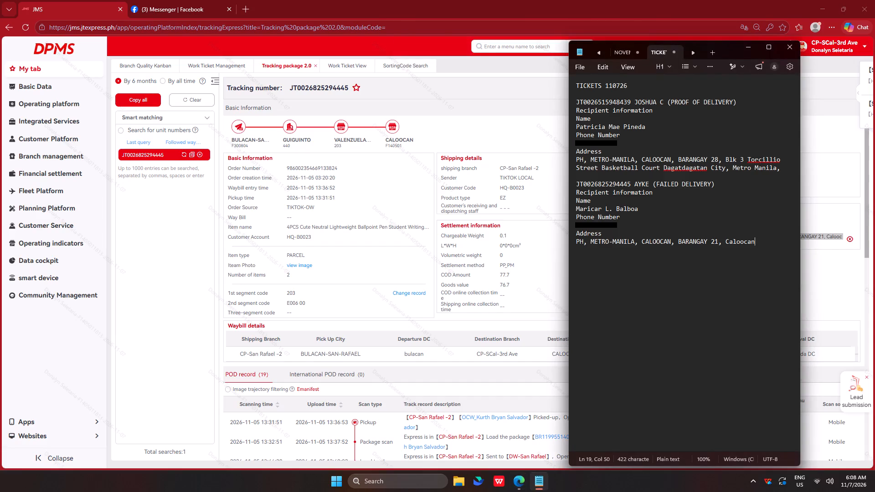
left_click_drag(574, 184, 638, 245)
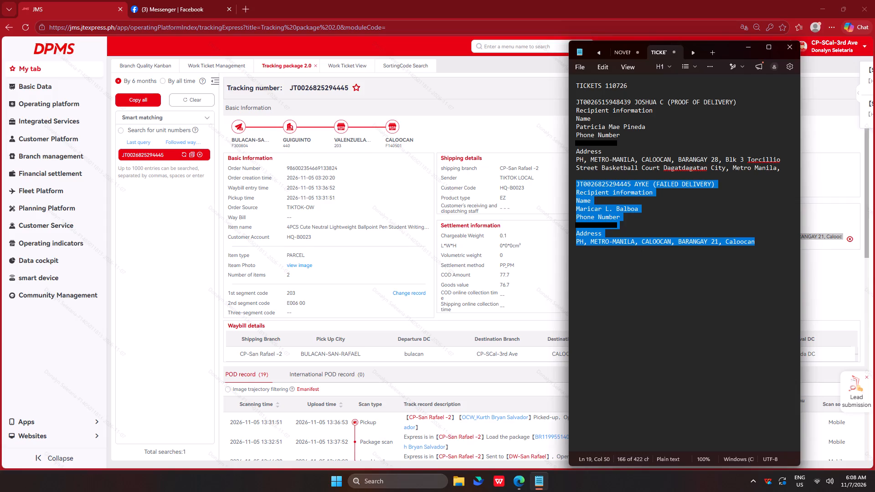
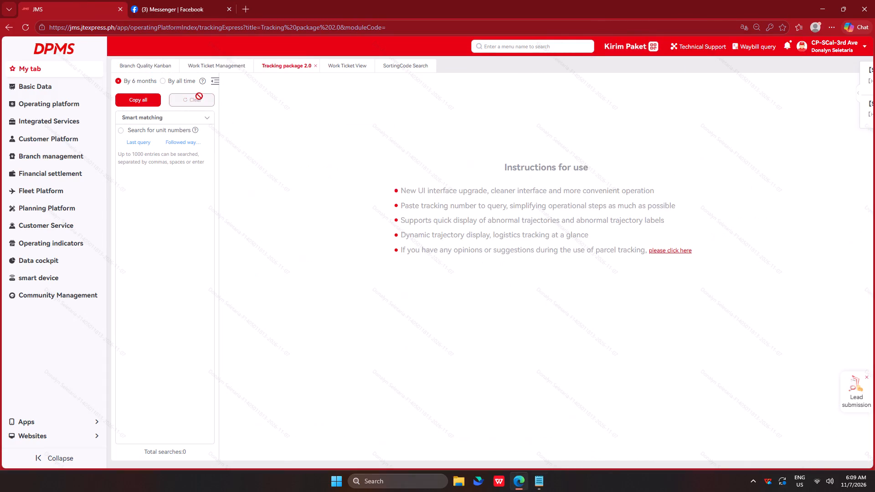
left_click(339, 68)
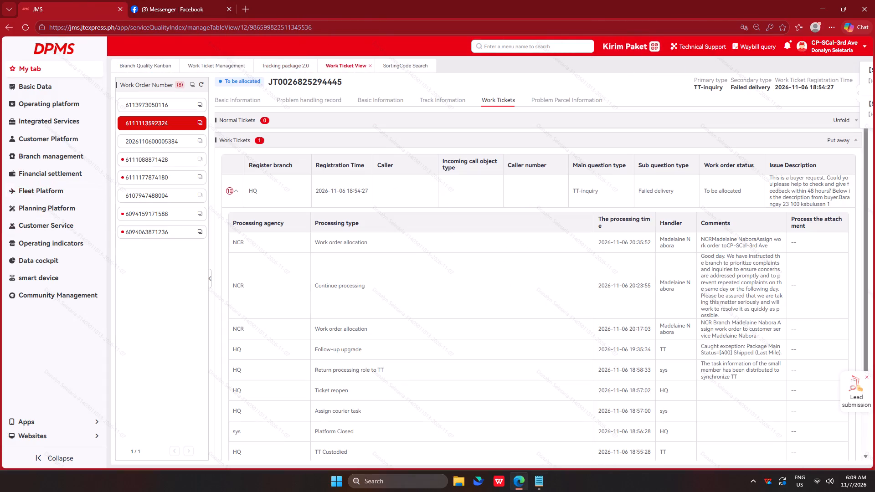
left_click(368, 66)
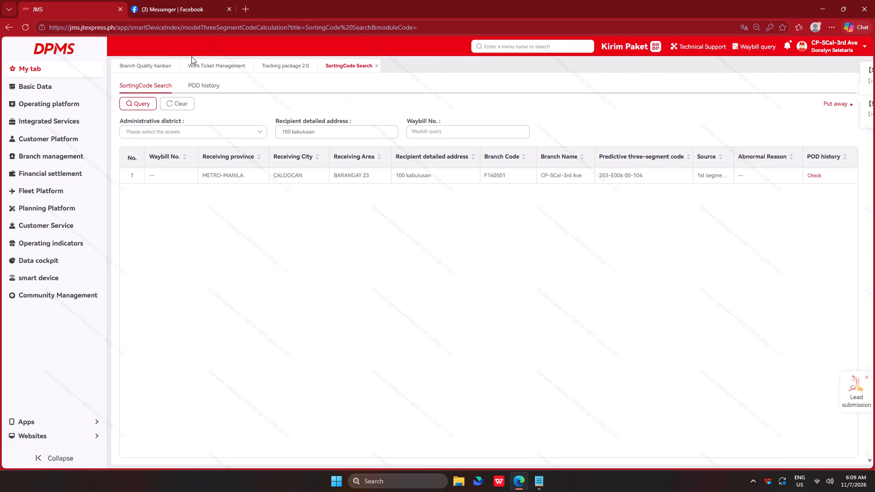
left_click(179, 55)
left_click(199, 61)
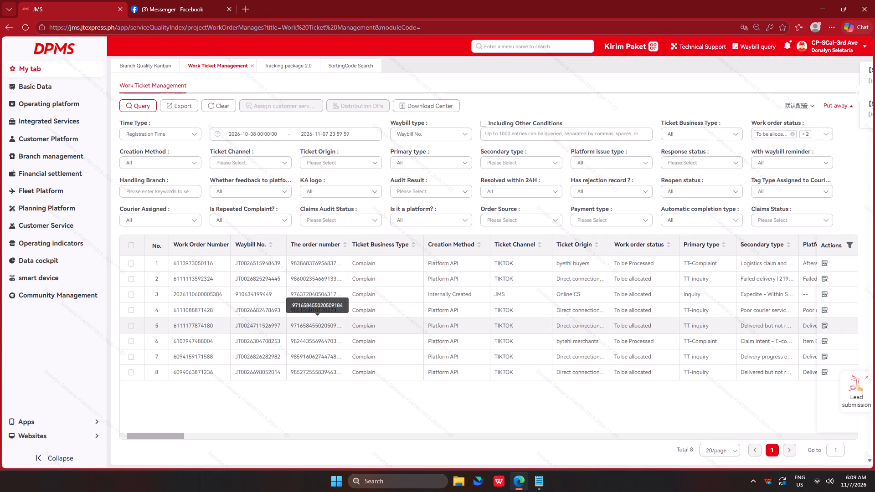
double_click(244, 292)
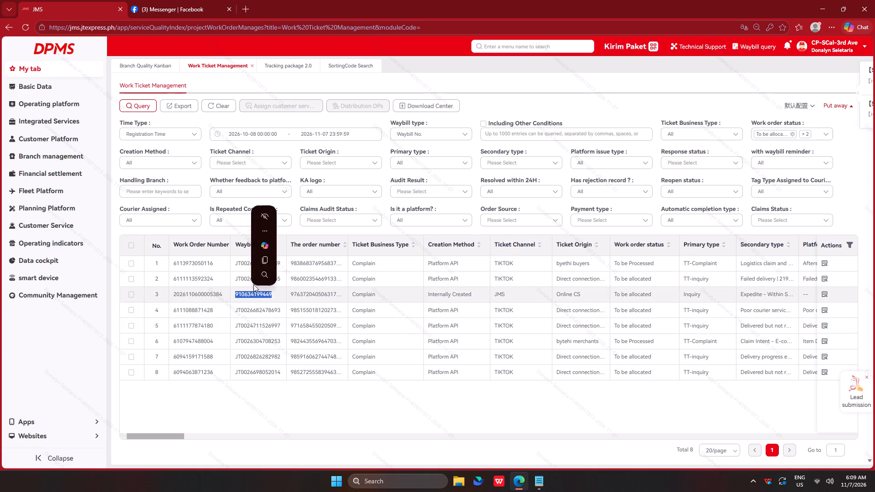
left_click(266, 264)
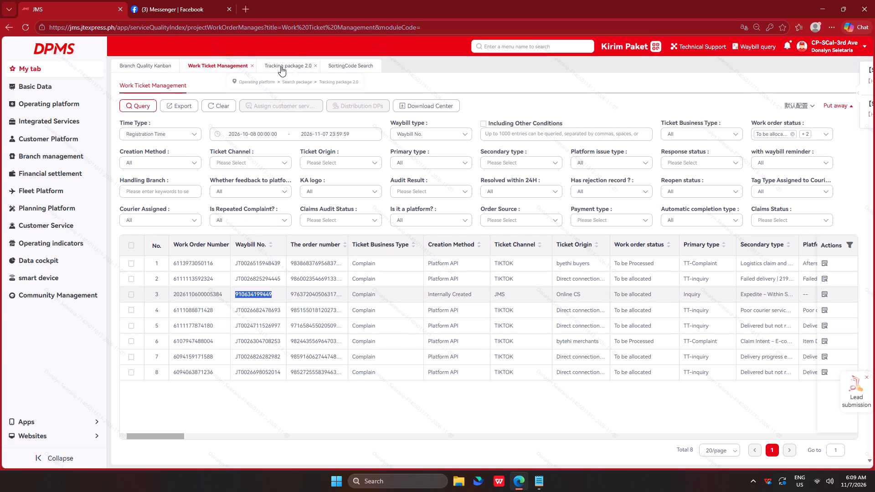
left_click(281, 67)
left_click(160, 167)
key("ctrl+v")
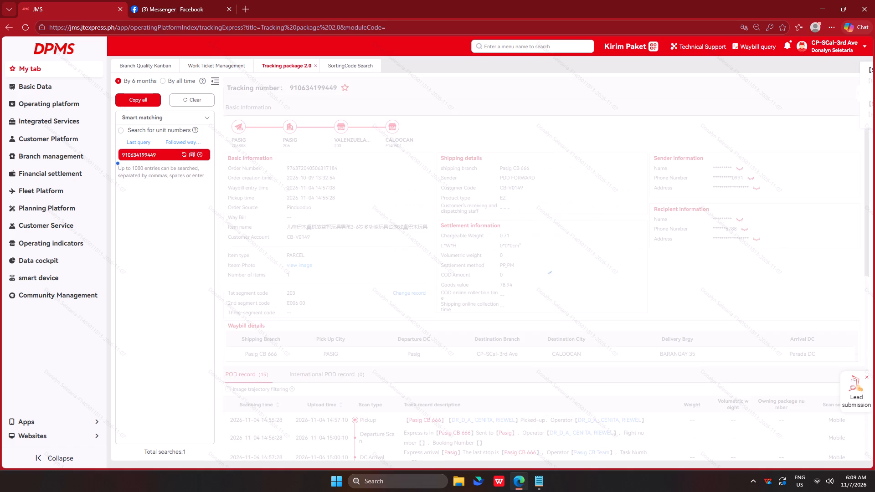
scroll(464, 230, "down", 7)
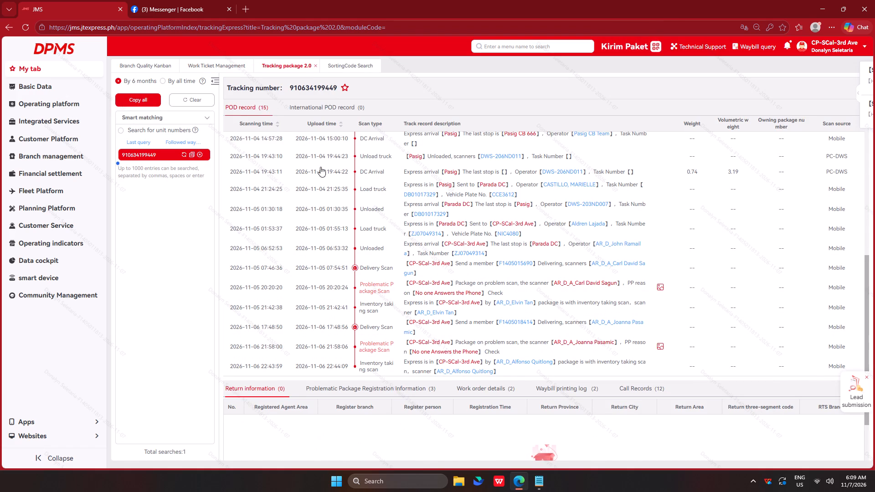
left_click(215, 59)
left_click(213, 63)
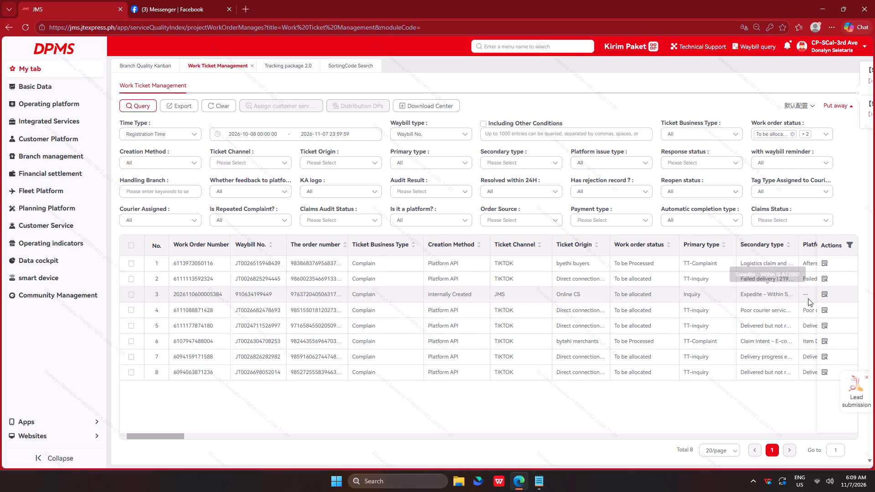
left_click(824, 295)
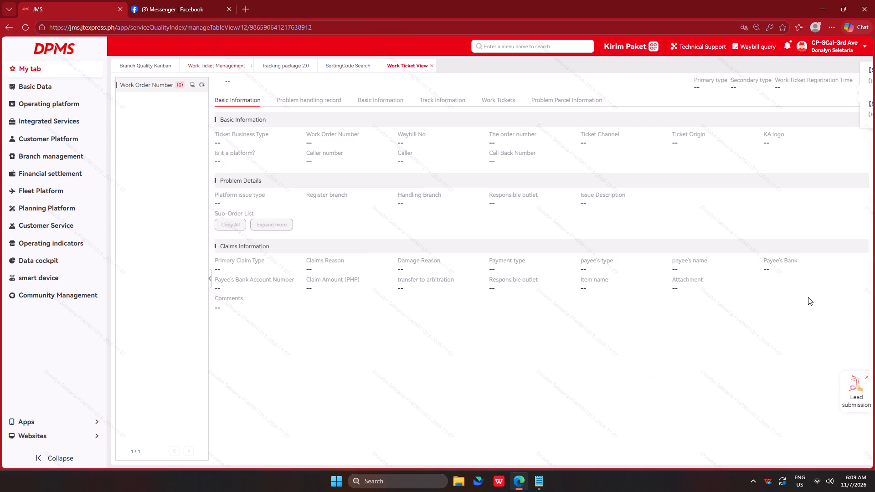
left_click(511, 99)
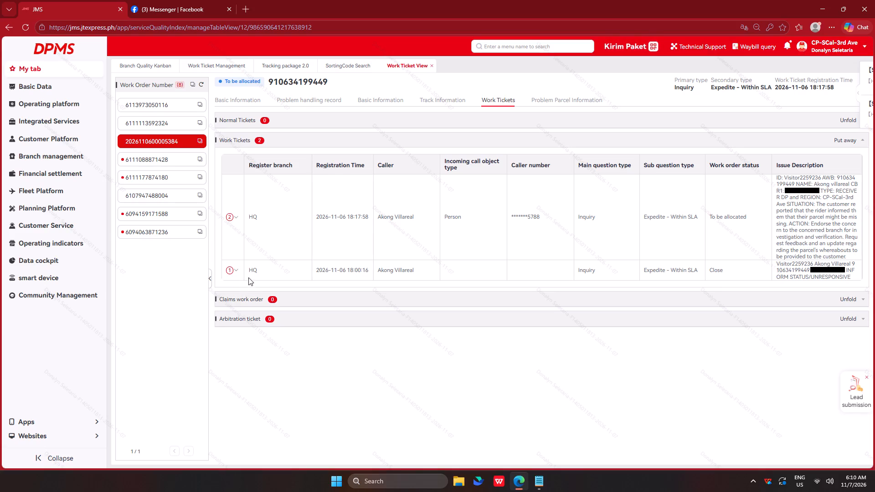
left_click(238, 270)
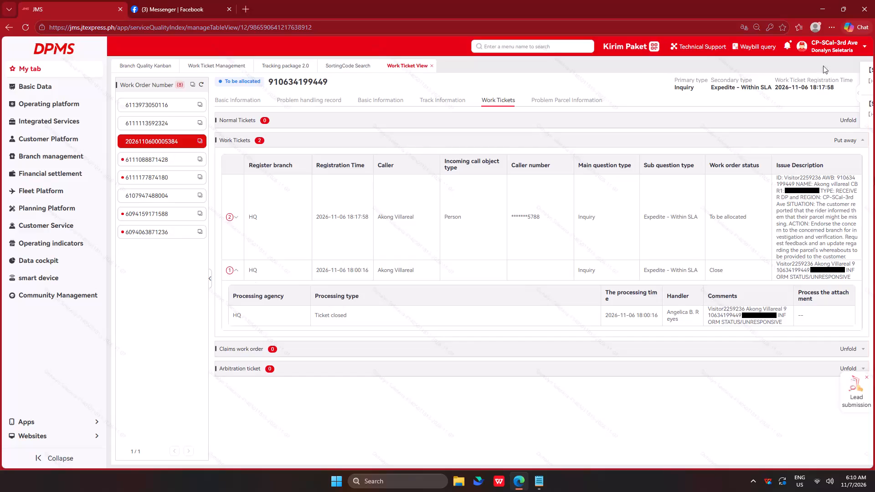
left_click(235, 221)
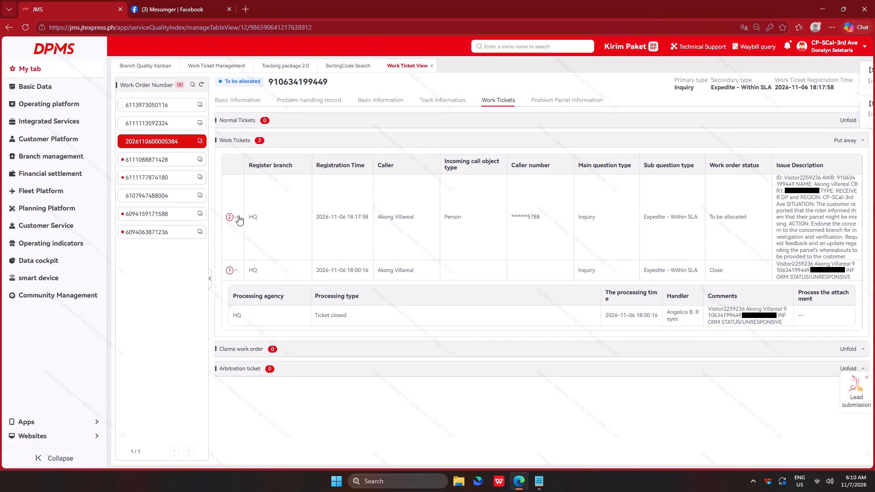
left_click(236, 215)
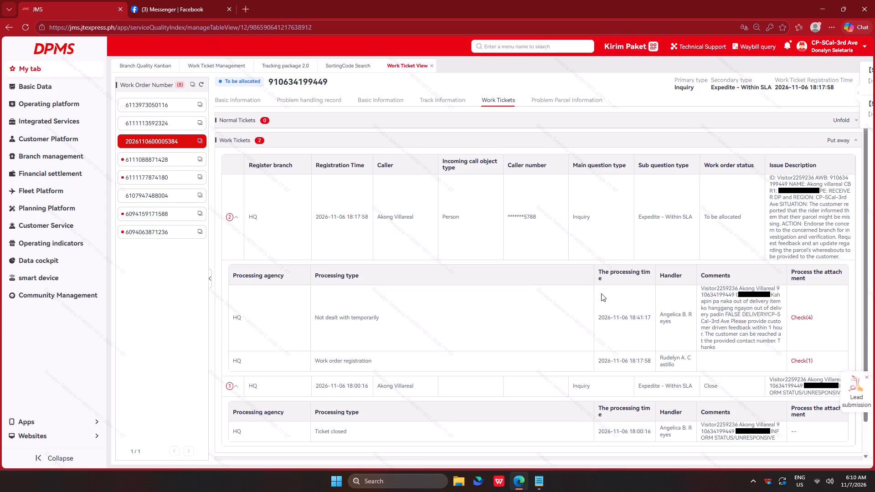
scroll(532, 335, "down", 1)
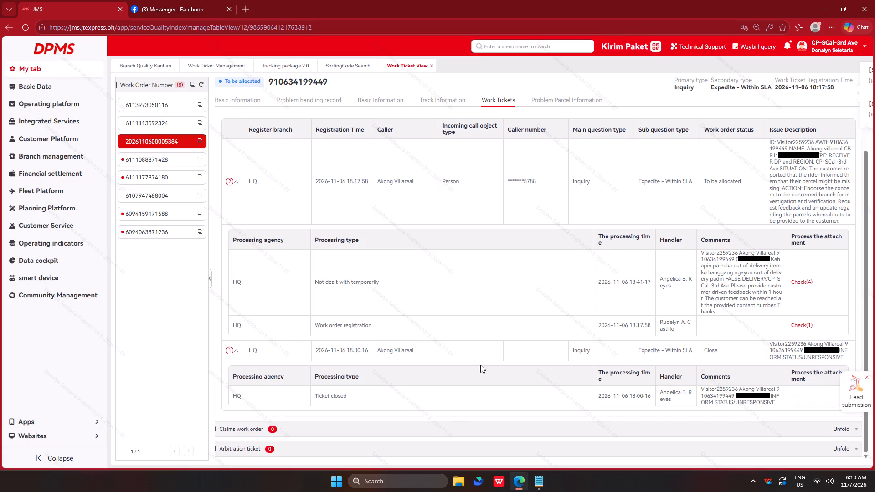
Preview the image attached to the work order registration record, then close the attachment window.
left_click(800, 327)
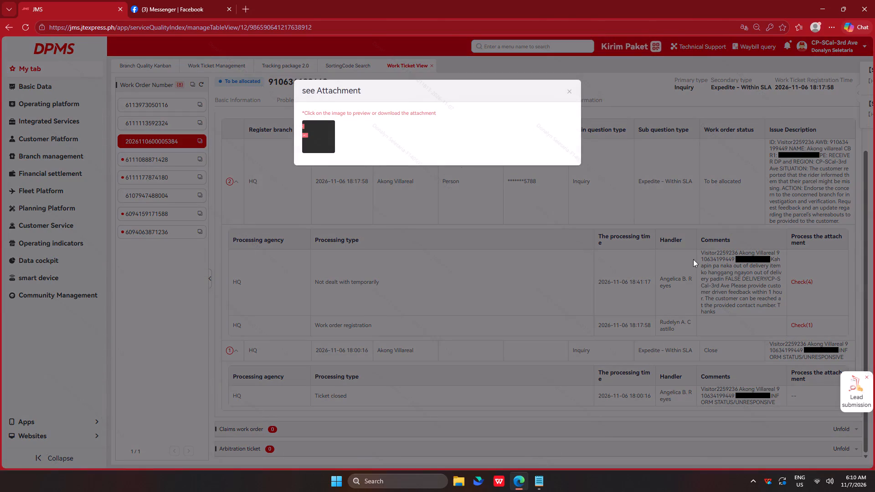
left_click(319, 137)
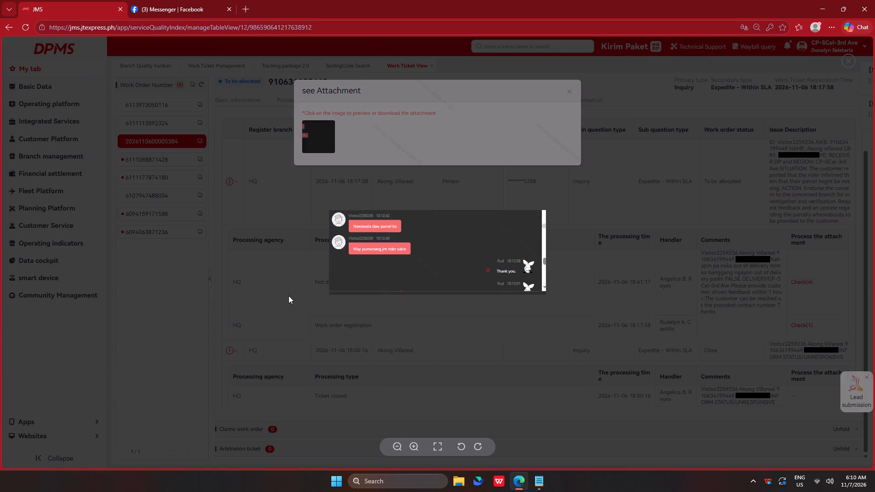
left_click(591, 346)
left_click_drag(836, 271, 837, 276)
left_click(648, 229)
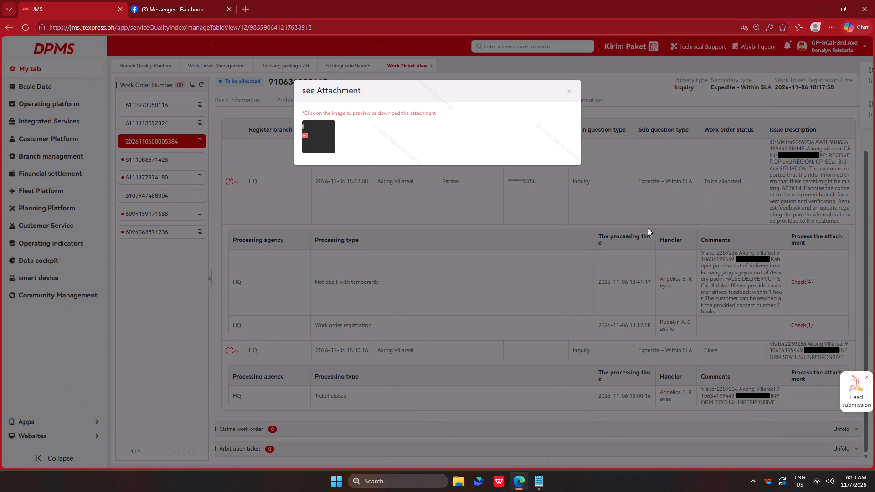
left_click(563, 89)
left_click(567, 90)
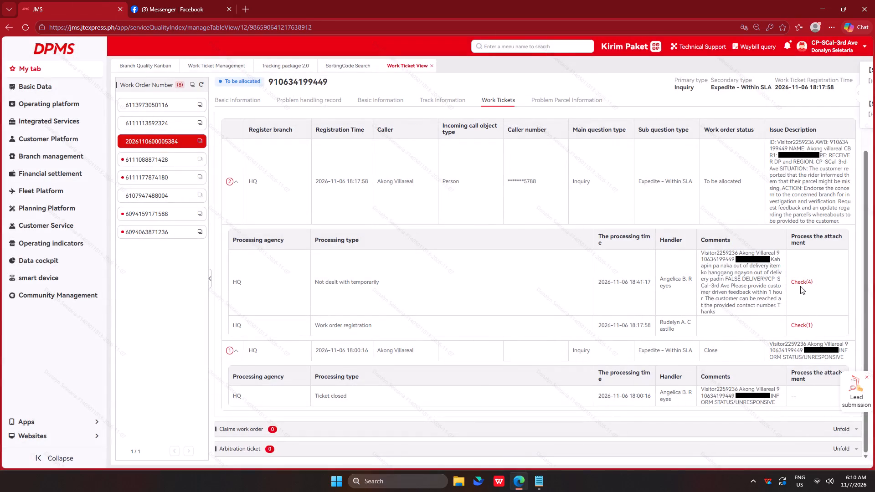
Preview the first image attached to the "Not dealt with temporarily" record and return to its attachment list.
left_click(799, 285)
left_click(318, 135)
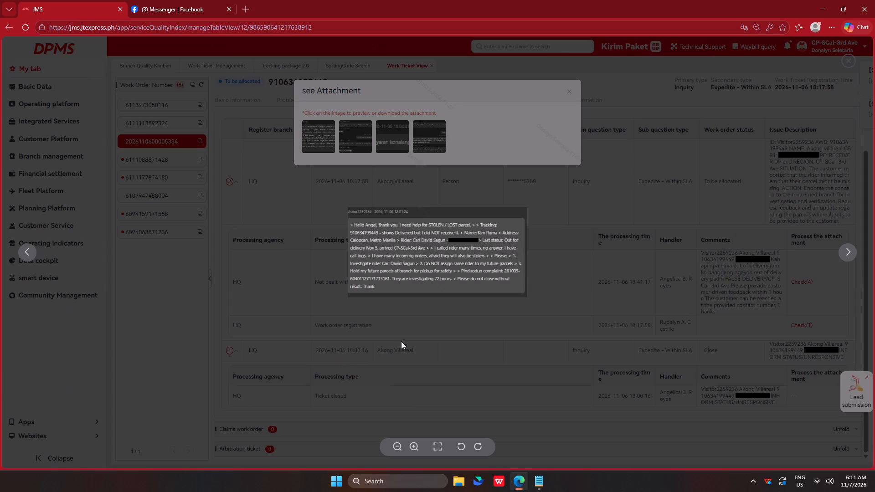
left_click(649, 240)
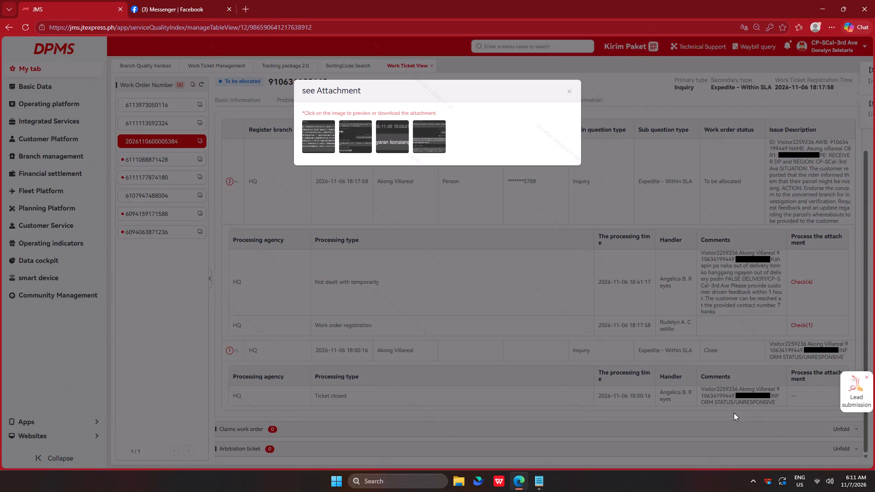
Switch to the Notepad ticket list TICKETS 110726.
left_click(535, 482)
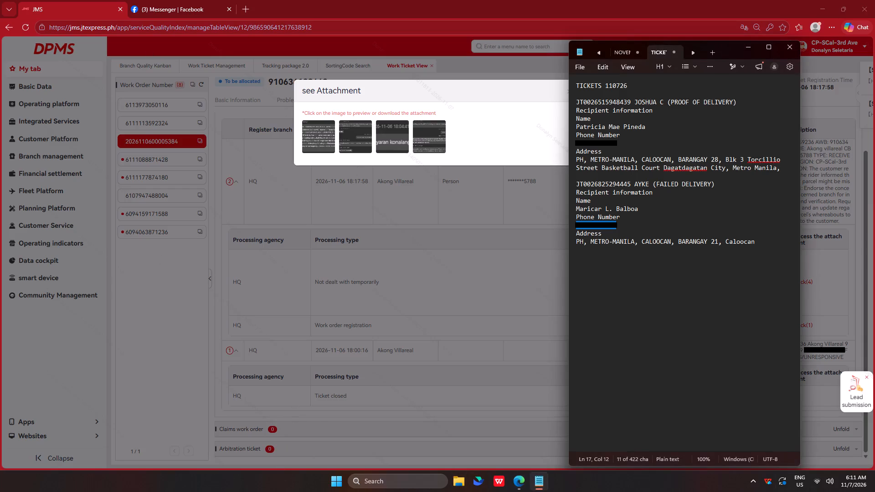
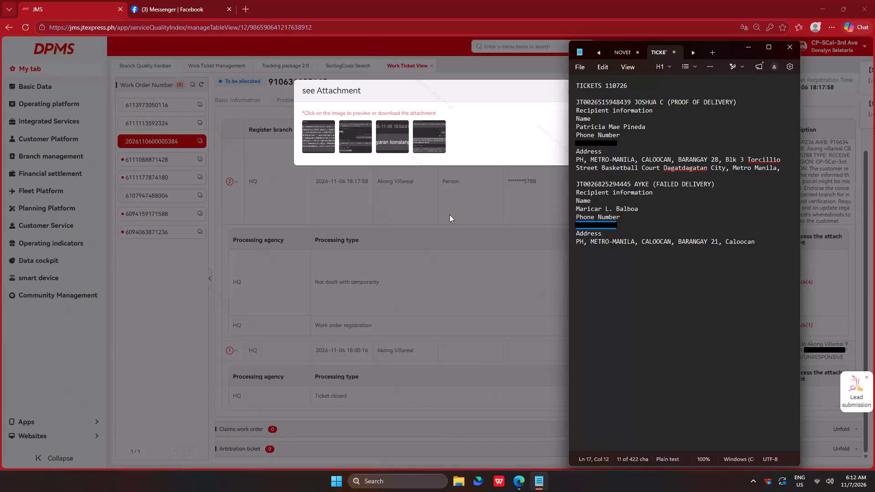
Return to JMS and preview the other images attached to the "Not dealt with temporarily" record, rechecking the first one.
left_click(440, 290)
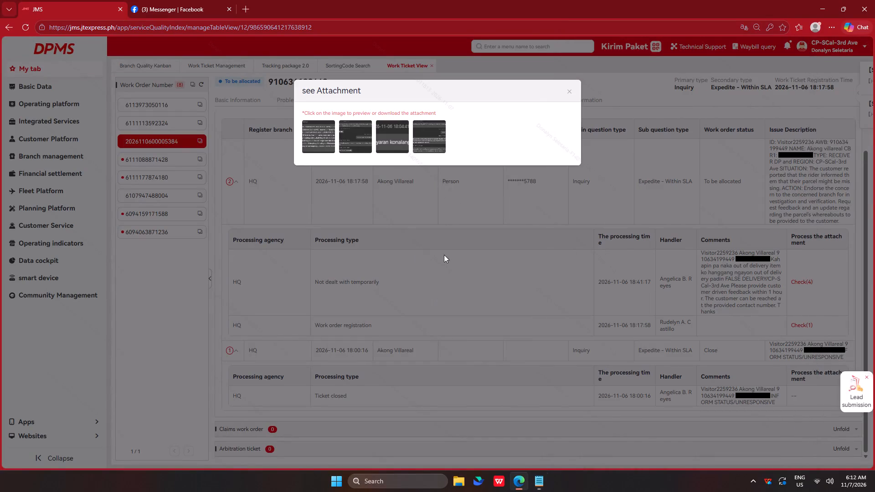
left_click(389, 134)
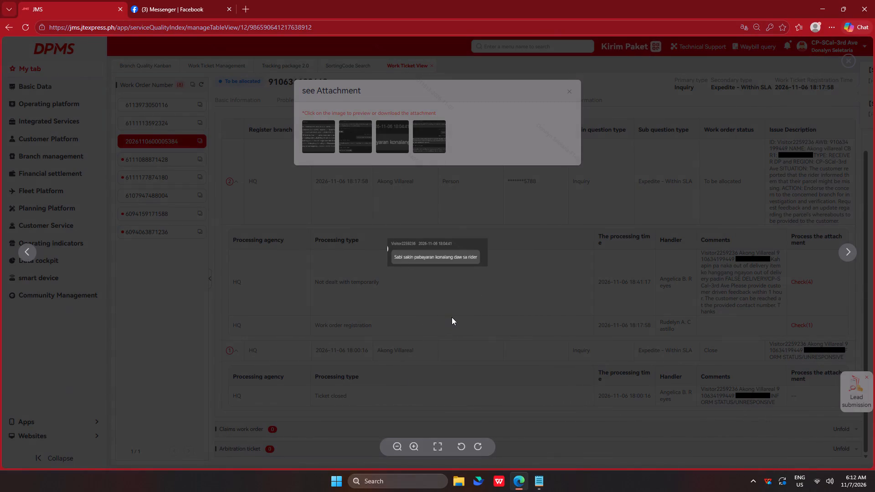
left_click(393, 140)
left_click(428, 136)
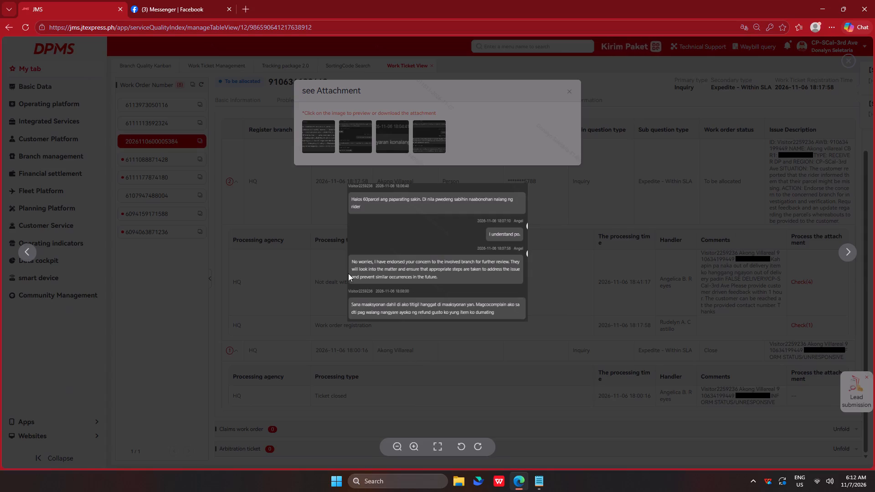
left_click(276, 276)
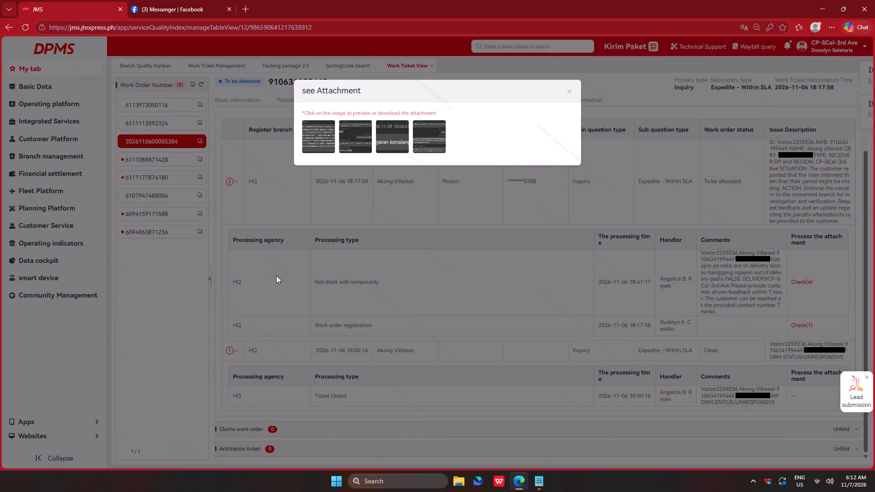
left_click(314, 134)
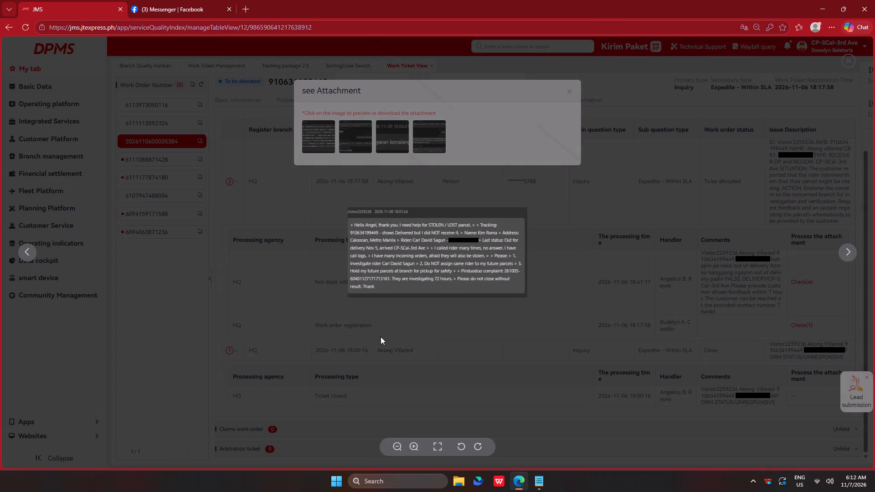
left_click(430, 136)
left_click(426, 138)
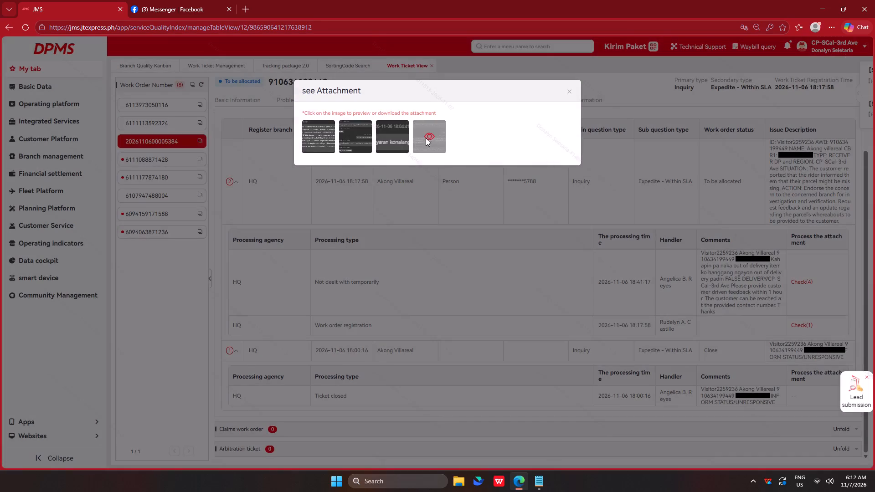
key("ctrl+shift+a")
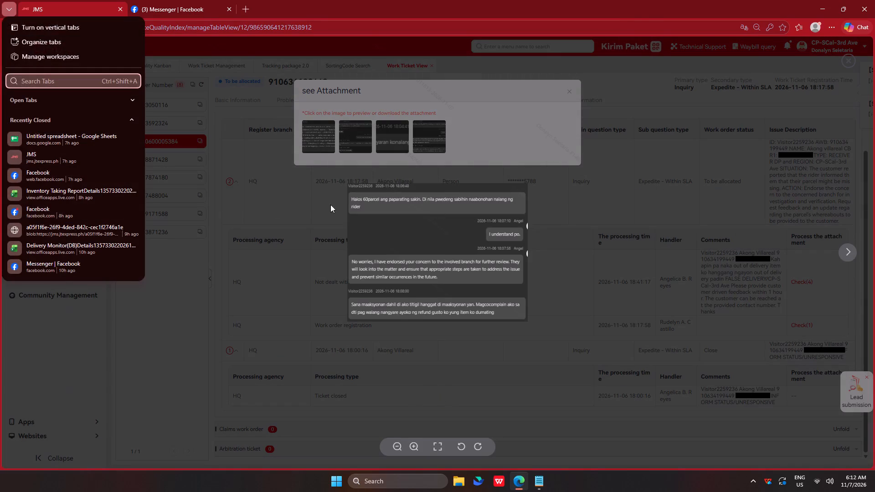
Close the attachment image preview and launch Lark by searching for it in Windows.
left_click(268, 435)
left_click(367, 482)
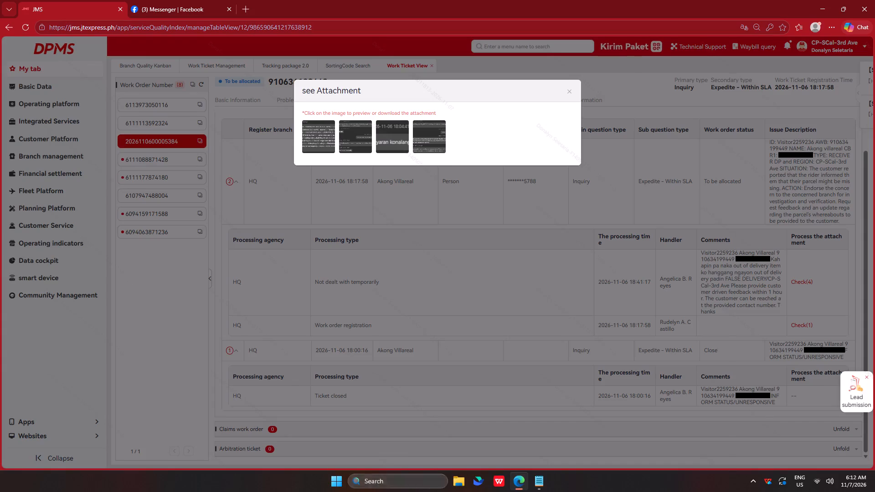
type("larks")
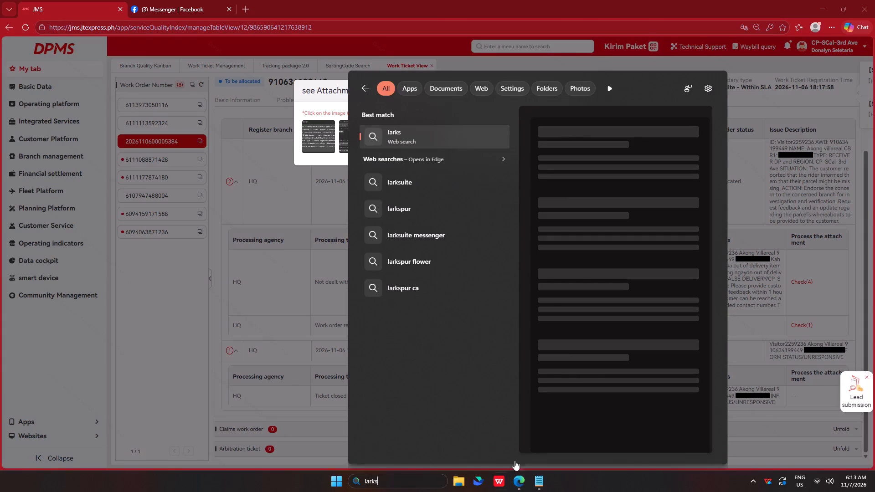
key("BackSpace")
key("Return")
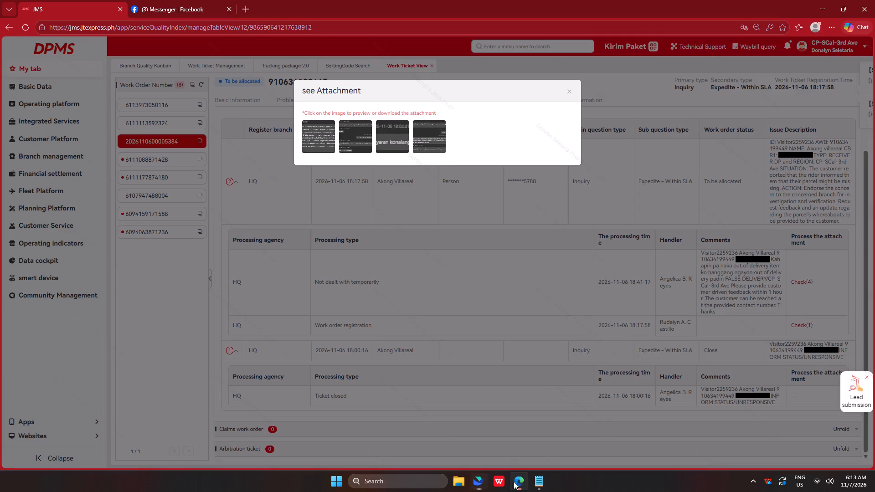
left_click(400, 279)
left_click(568, 92)
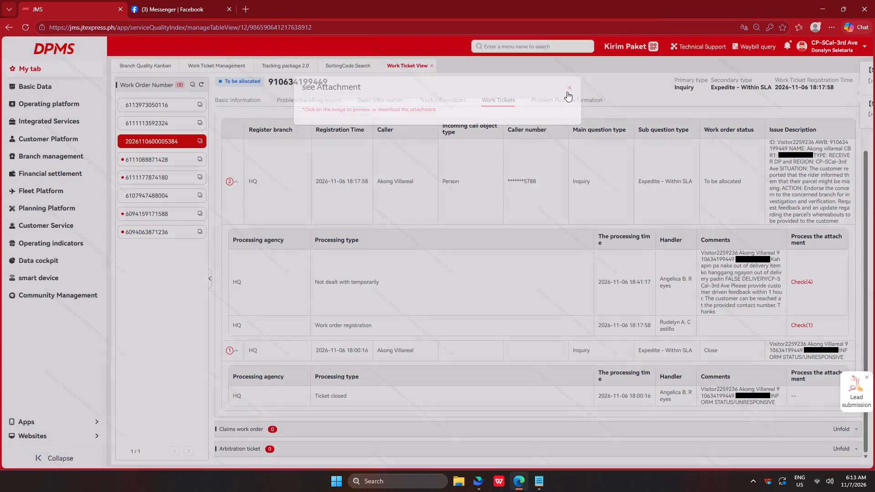
left_click(431, 66)
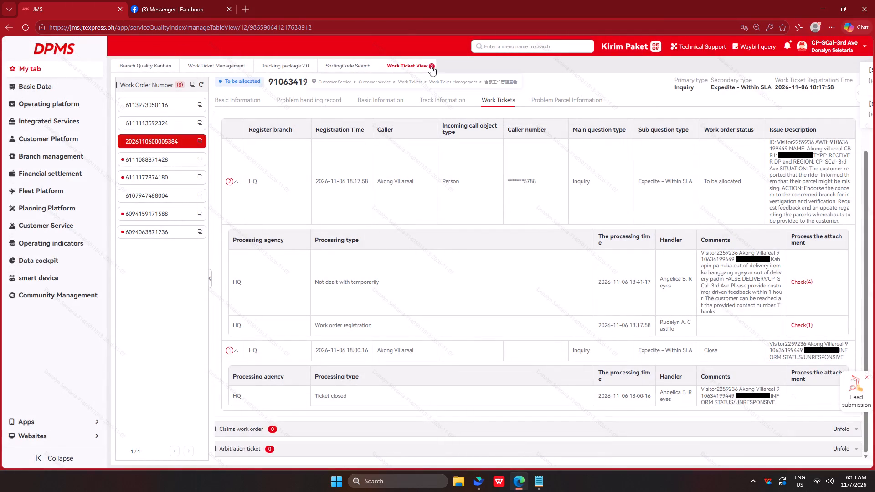
left_click(201, 66)
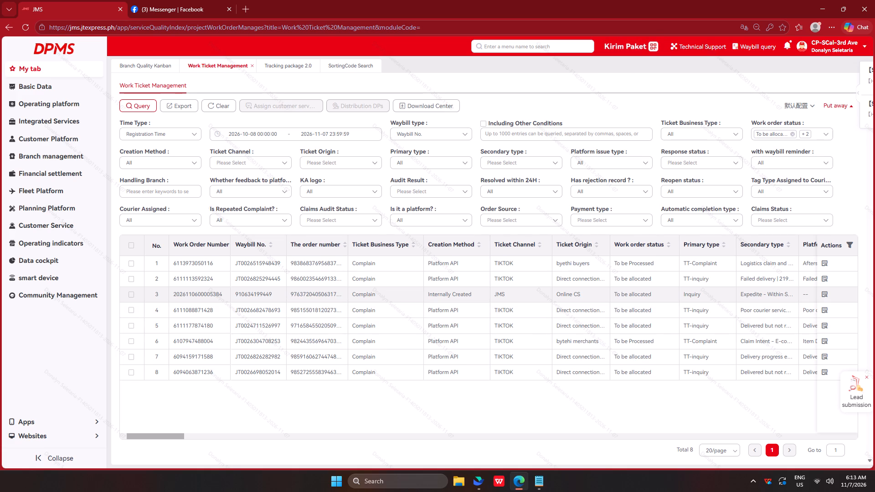
double_click(259, 312)
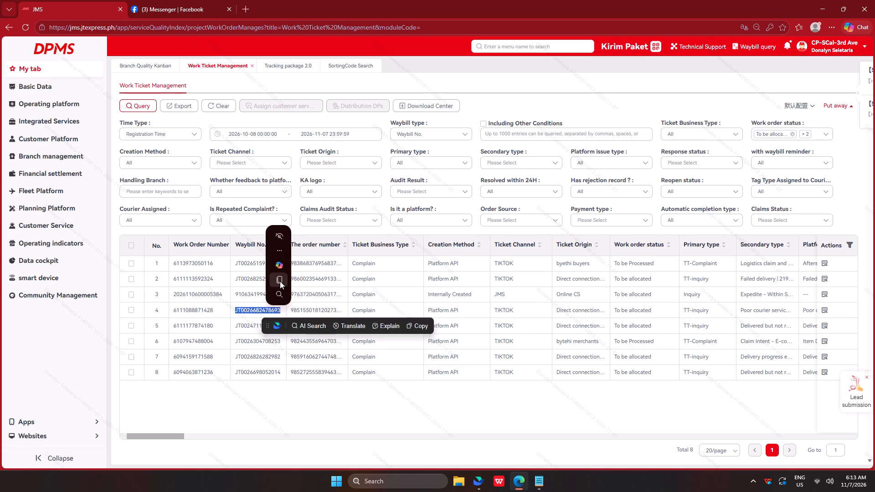
left_click(280, 281)
left_click(277, 64)
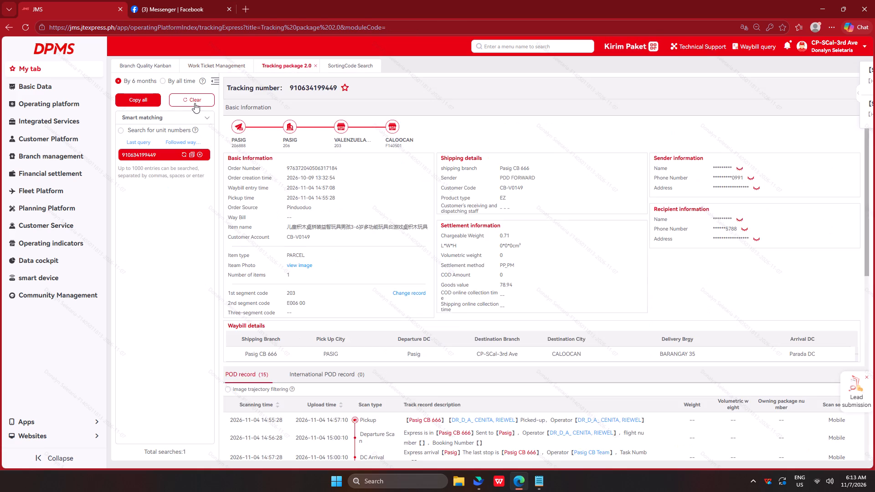
left_click(195, 103)
left_click(160, 232)
key("ctrl+v")
scroll(470, 290, "down", 7)
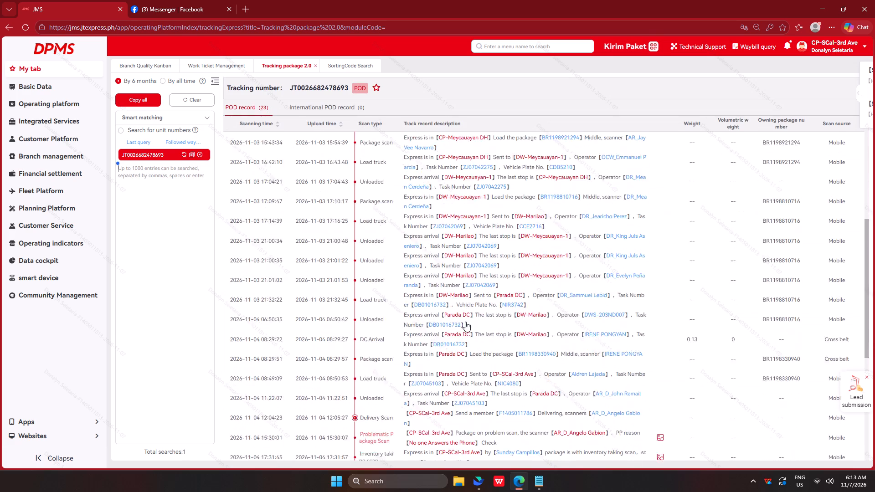
scroll(465, 322, "down", 5)
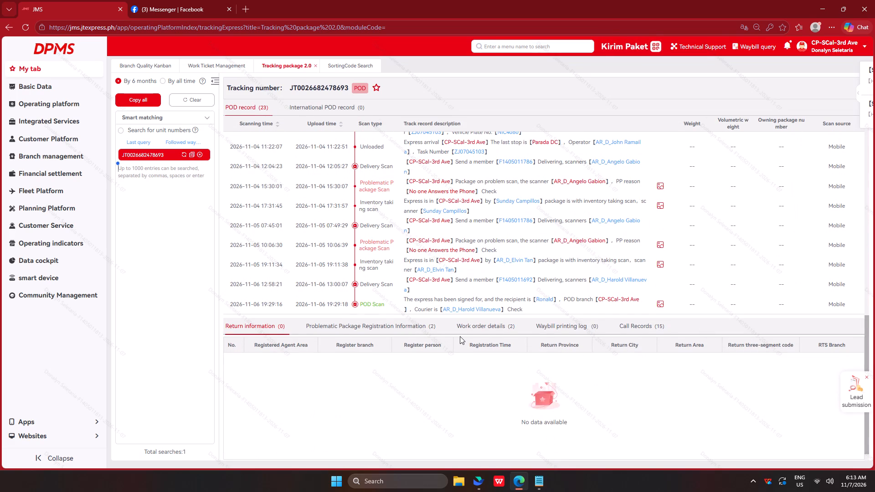
scroll(460, 336, "up", 2)
left_click(204, 65)
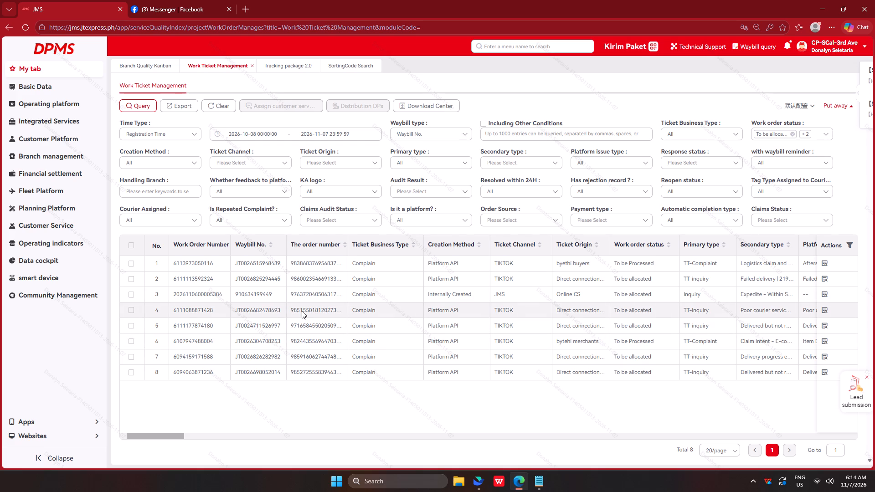
left_click(825, 309)
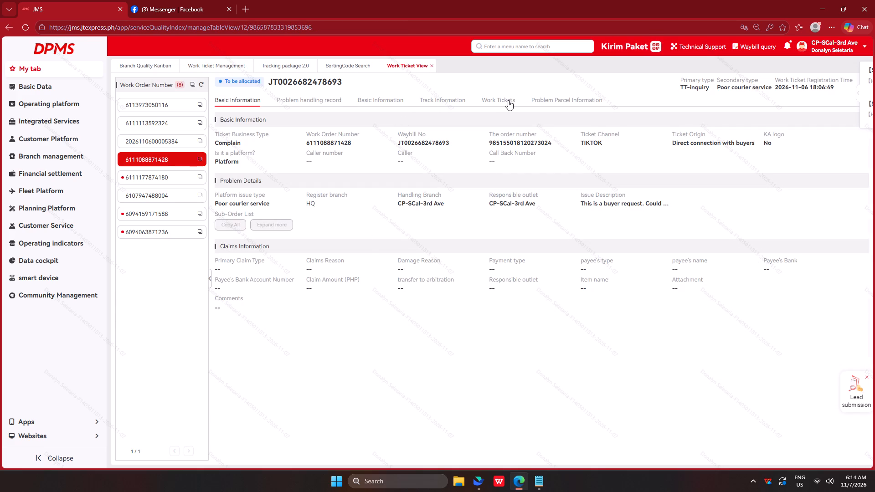
left_click(497, 100)
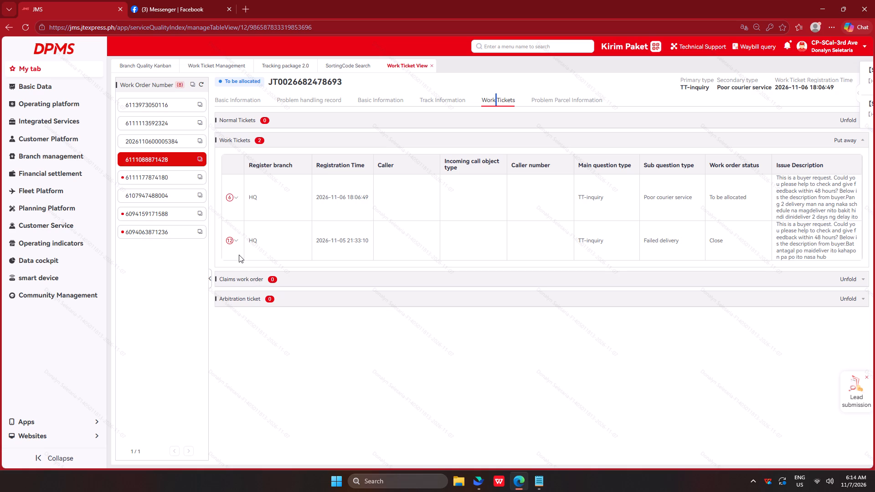
left_click(236, 237)
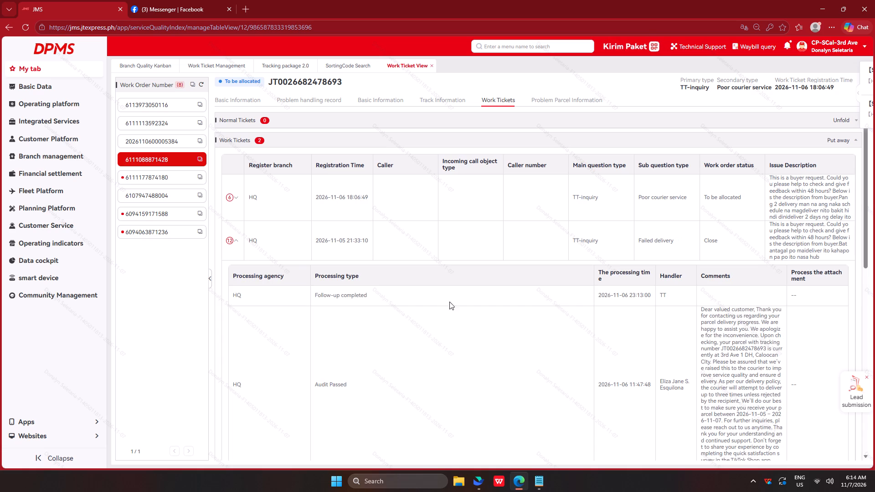
scroll(739, 341, "down", 5)
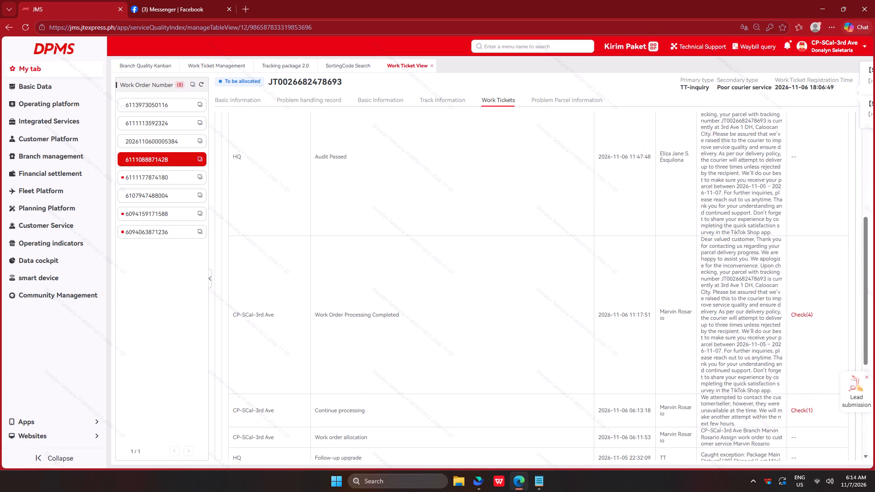
scroll(685, 348, "down", 2)
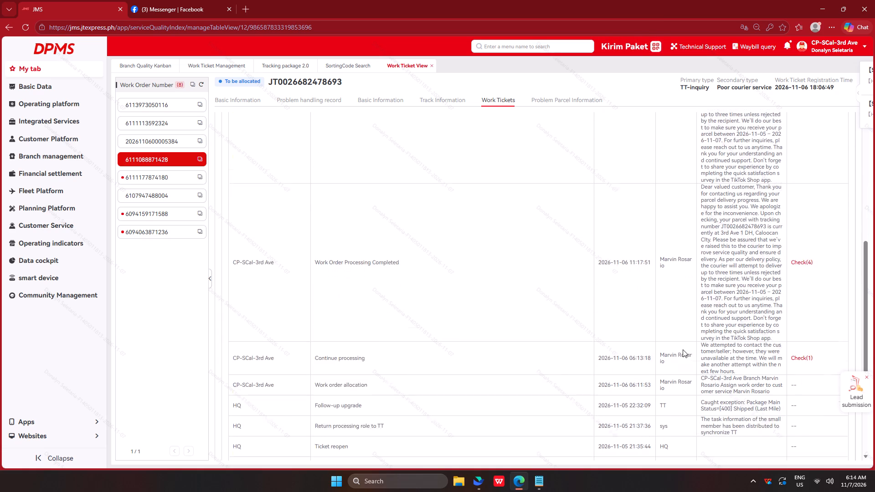
Preview the images attached to the "Work Order Processing Completed" record, then close the attachment window.
left_click(805, 225)
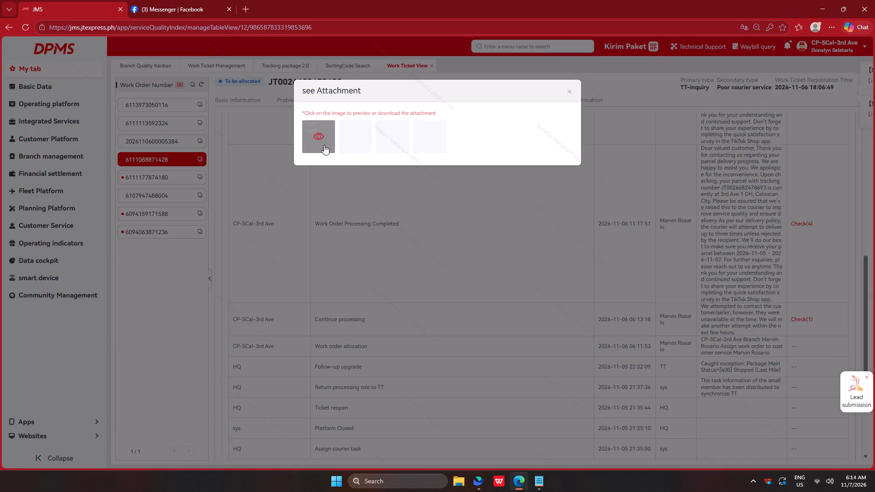
left_click(318, 138)
key("Right")
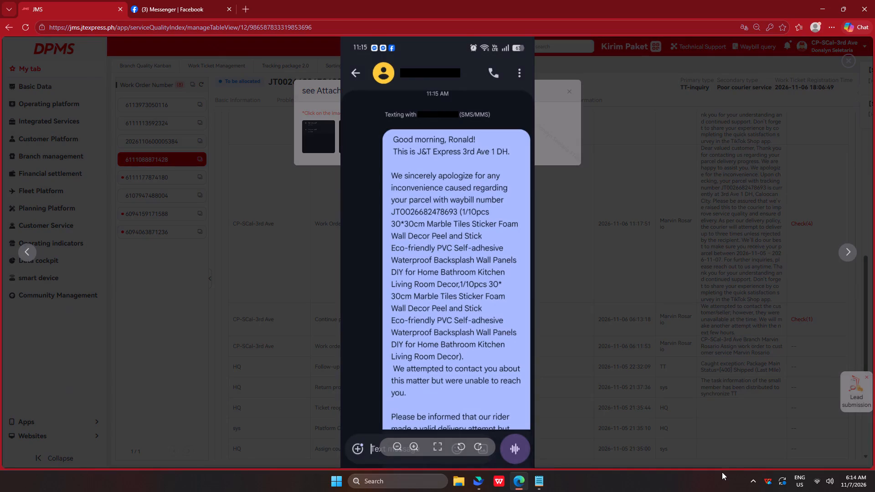
key("Right")
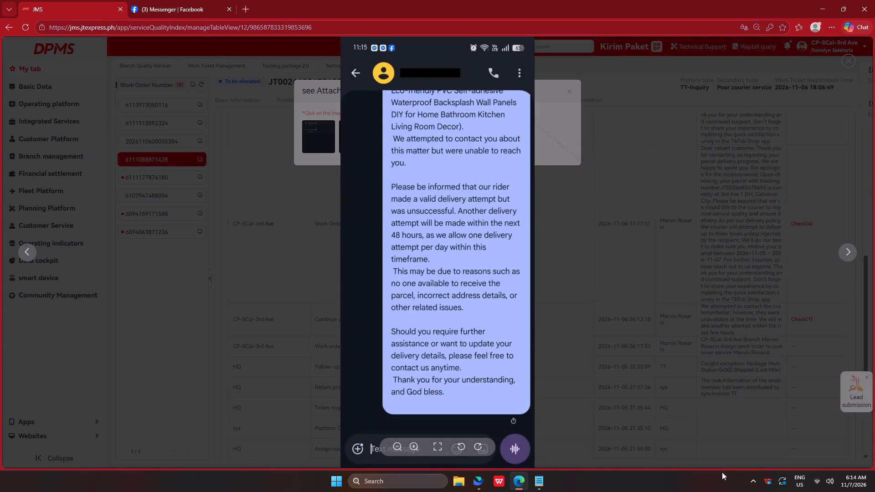
key("Right")
key("Right")
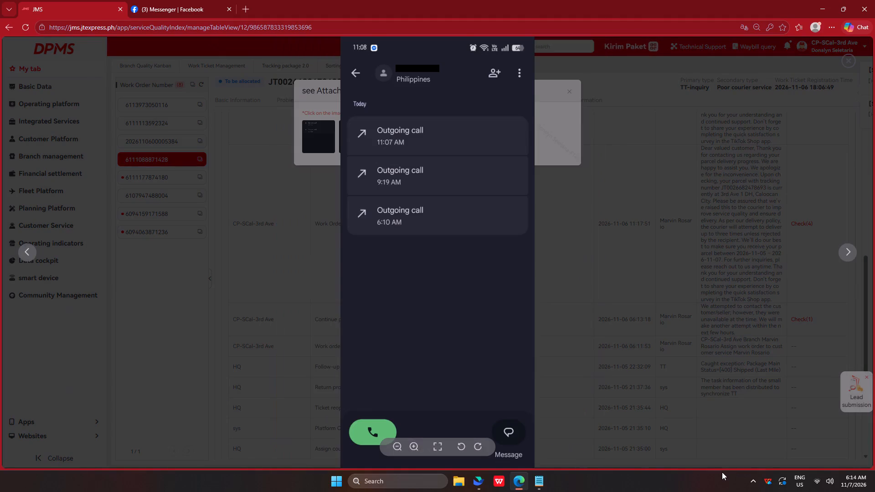
key("Left")
left_click(661, 250)
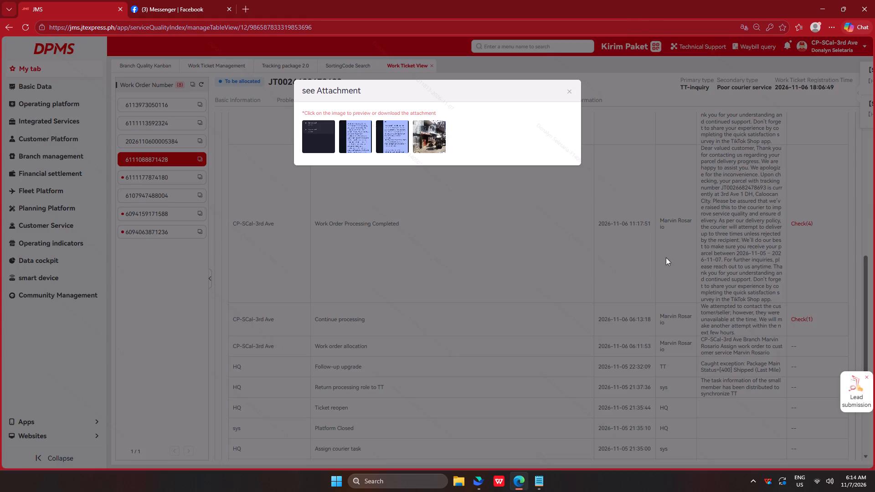
left_click(473, 272)
left_click(708, 262)
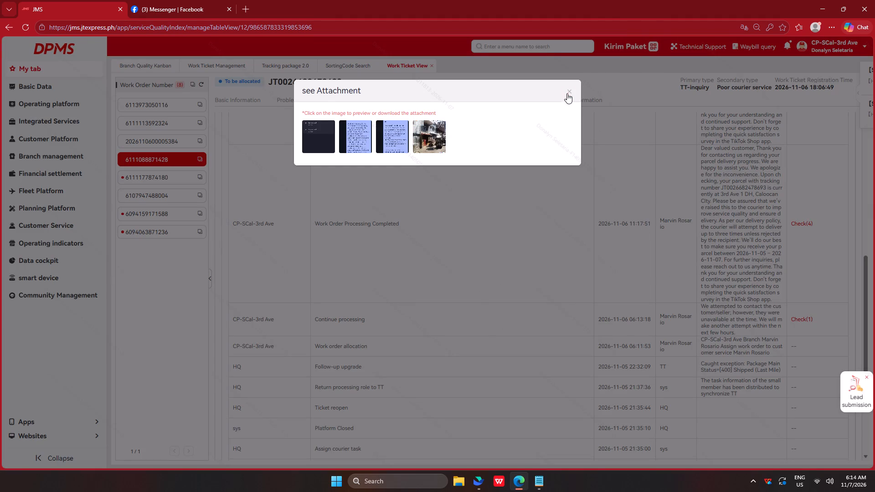
left_click(567, 90)
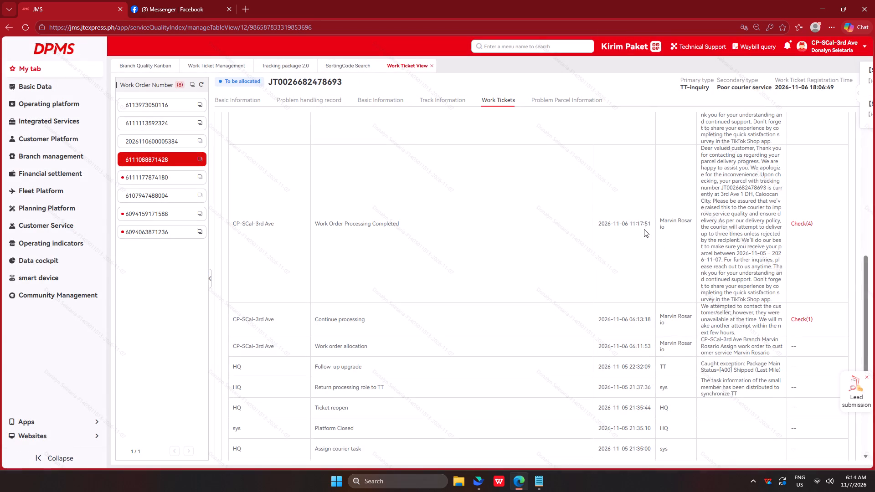
Review the rest of the Failed delivery ticket's processing history and expand the Poor courier service ticket.
scroll(809, 333, "down", 3)
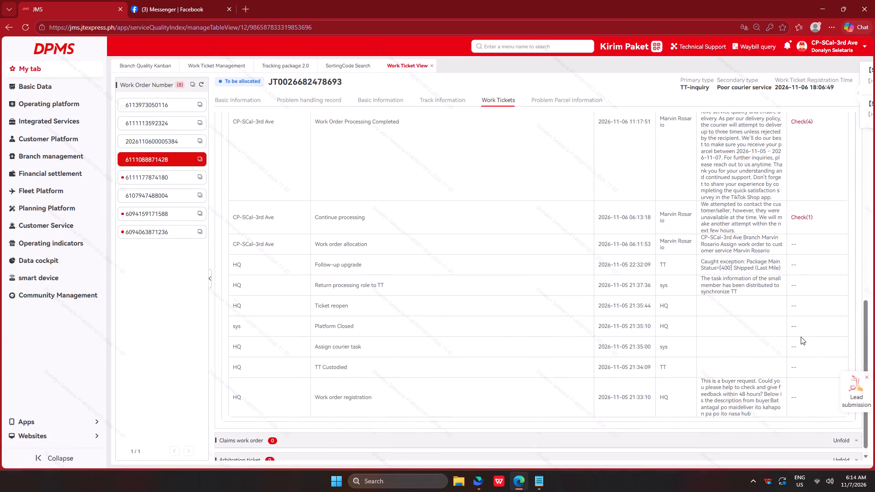
scroll(801, 337, "down", 3)
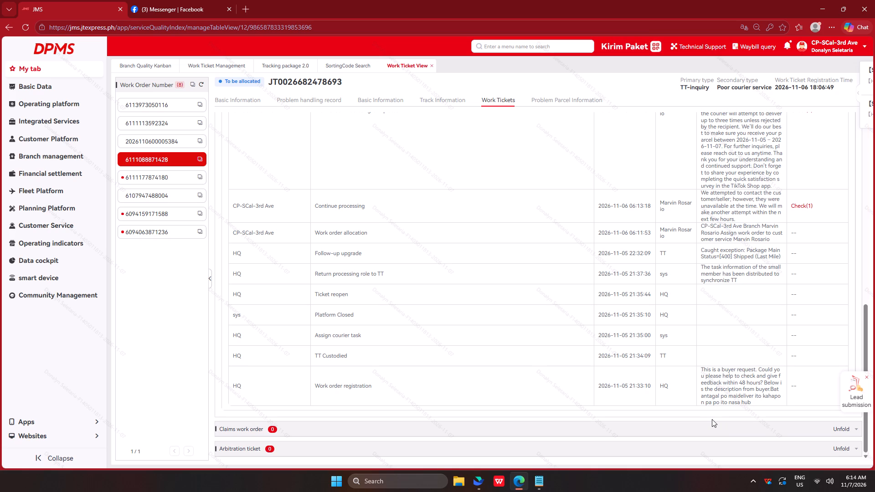
scroll(645, 320, "up", 10)
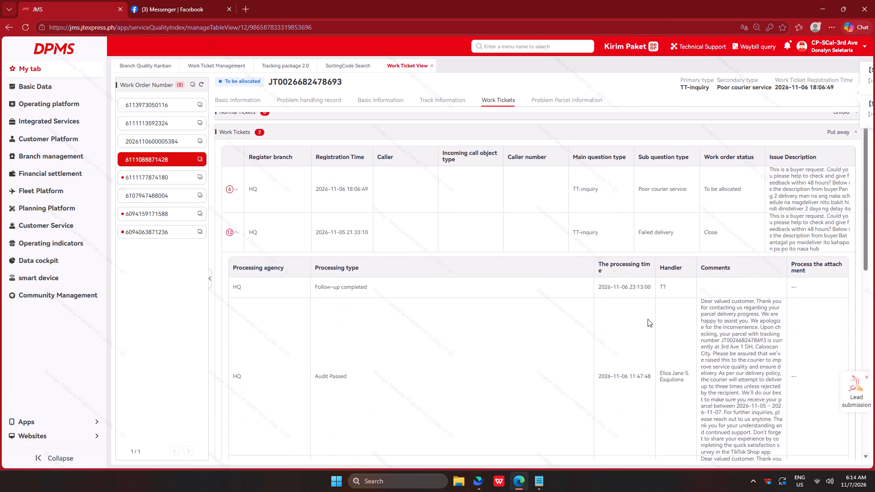
left_click(233, 197)
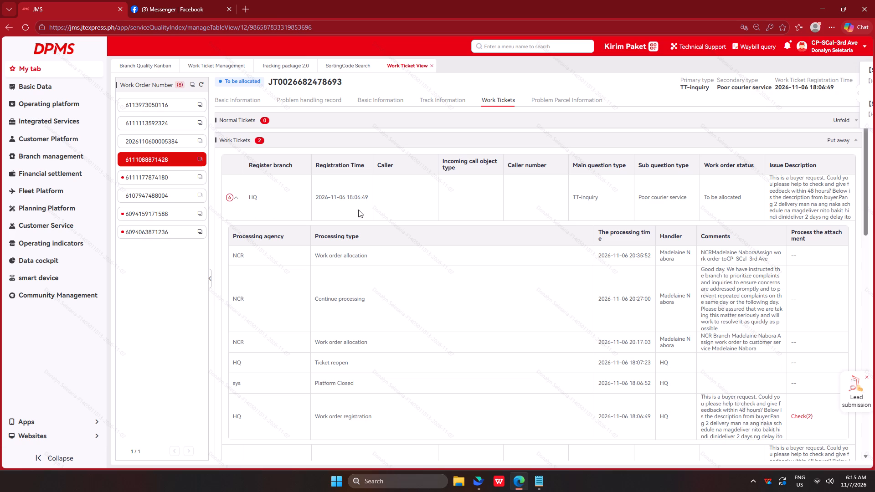
left_click(277, 66)
scroll(438, 318, "down", 7)
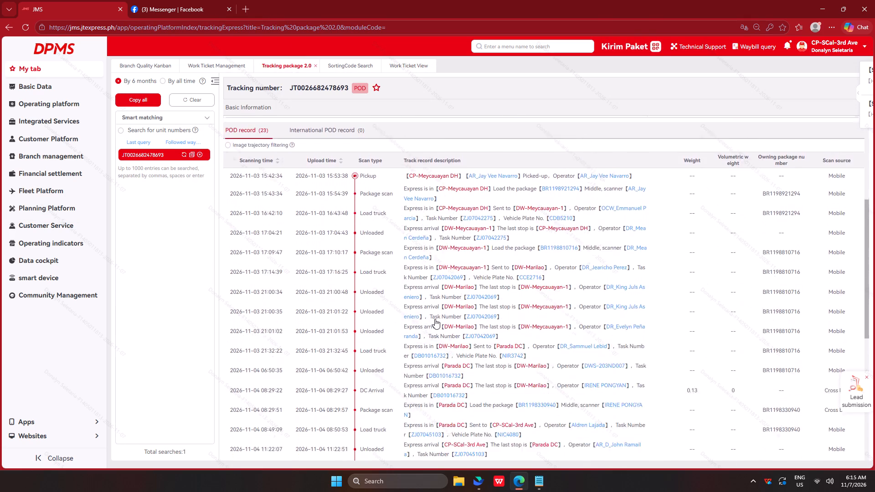
scroll(433, 318, "down", 4)
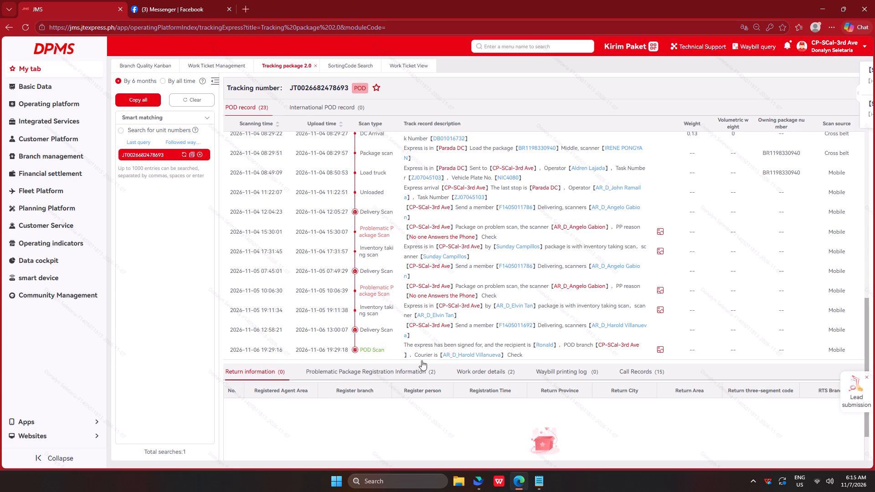
left_click(662, 345)
left_click(655, 347)
left_click(659, 347)
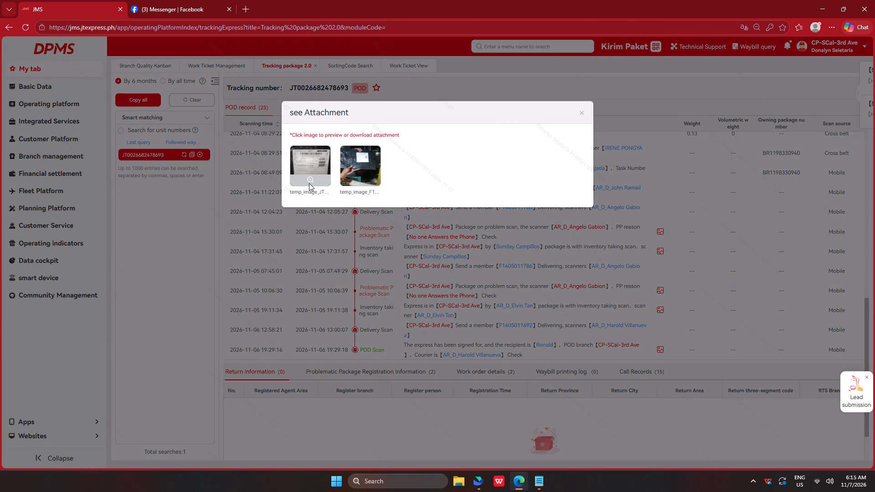
left_click(309, 183)
left_click(576, 218)
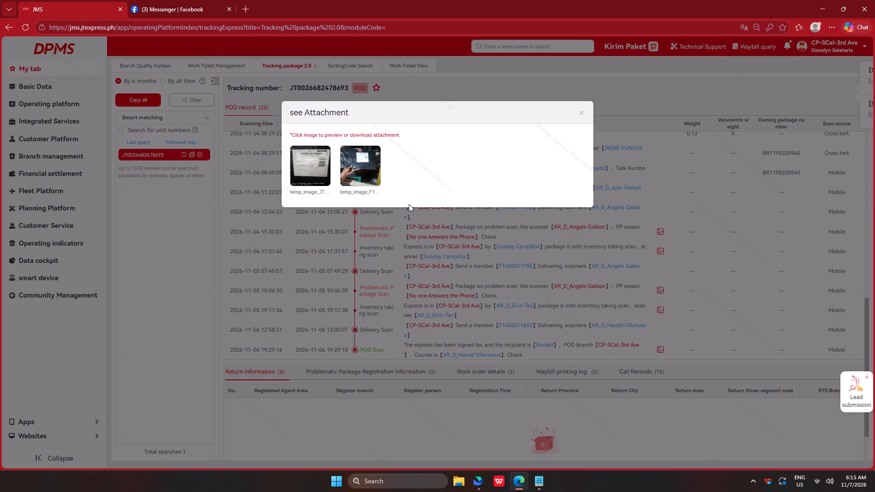
left_click(361, 179)
left_click(621, 228)
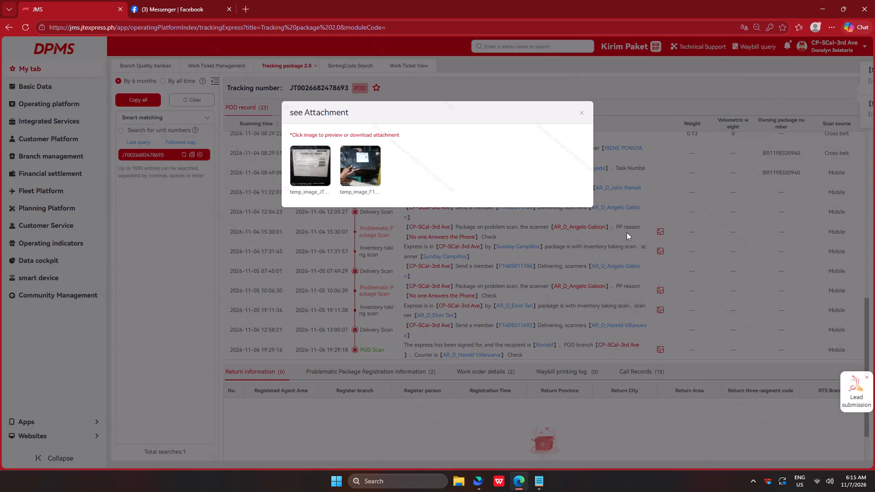
left_click(619, 235)
scroll(680, 251, "up", 17)
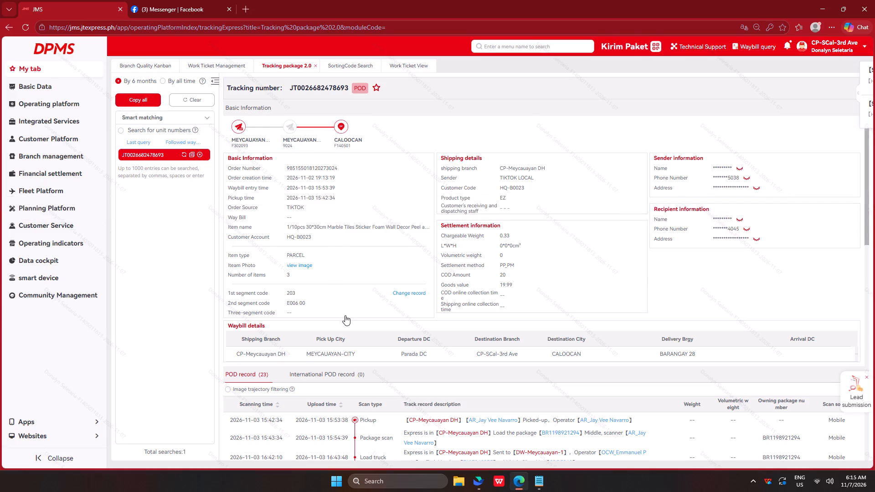
scroll(457, 180, "down", 16)
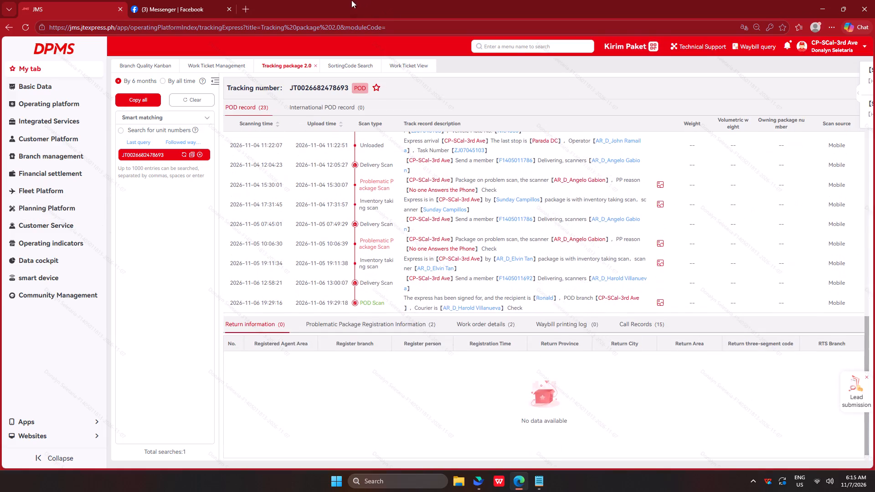
scroll(633, 281, "up", 14)
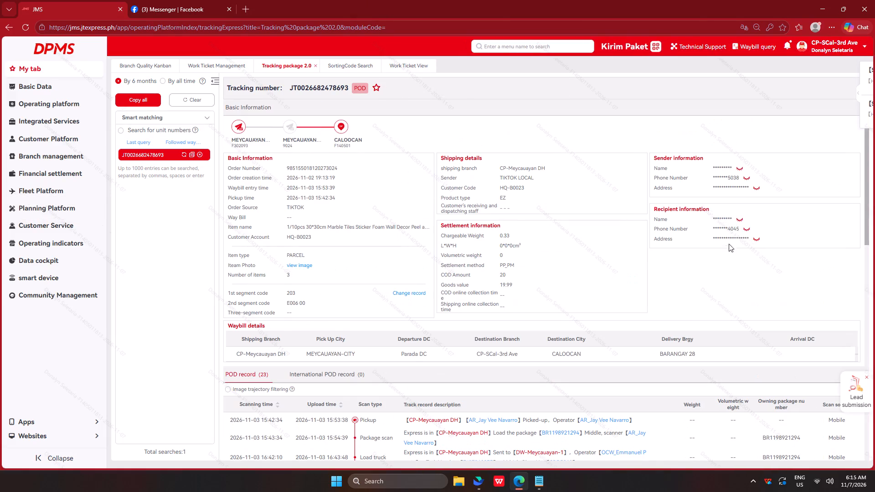
left_click(743, 224)
left_click(744, 229)
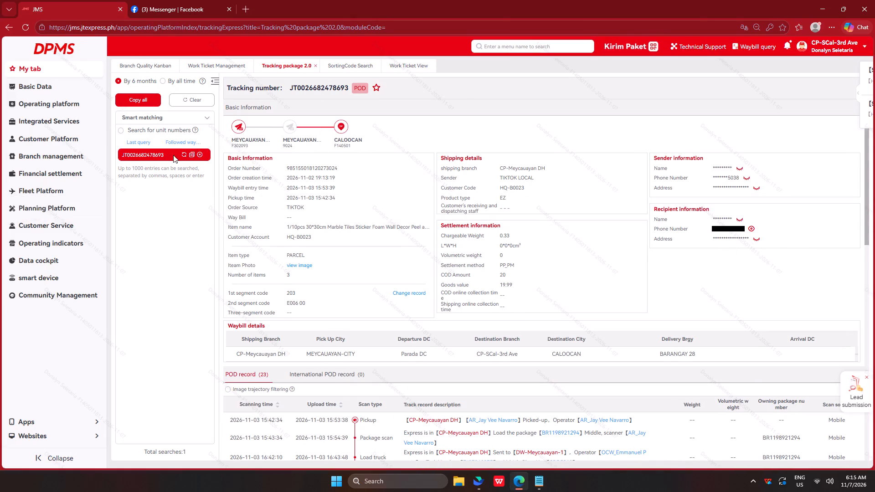
left_click(190, 152)
left_click(538, 484)
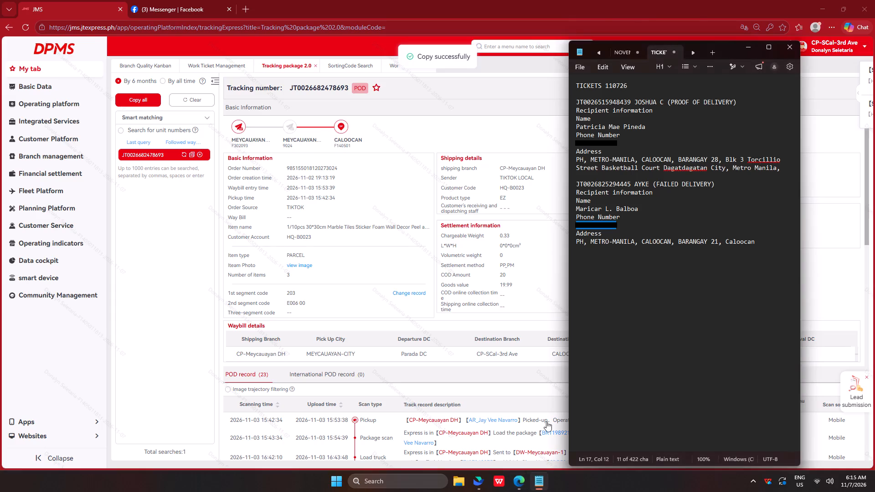
left_click(589, 261)
left_click(779, 251)
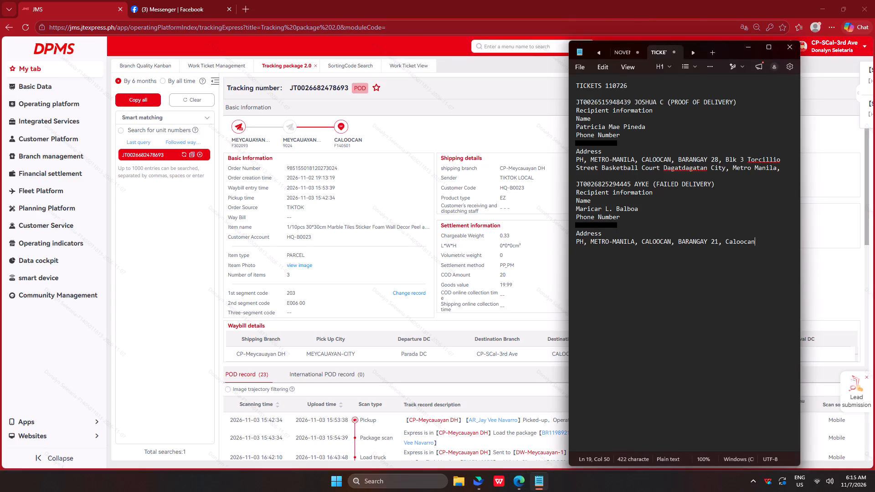
key("Return")
key("Return")
key("ctrl+v")
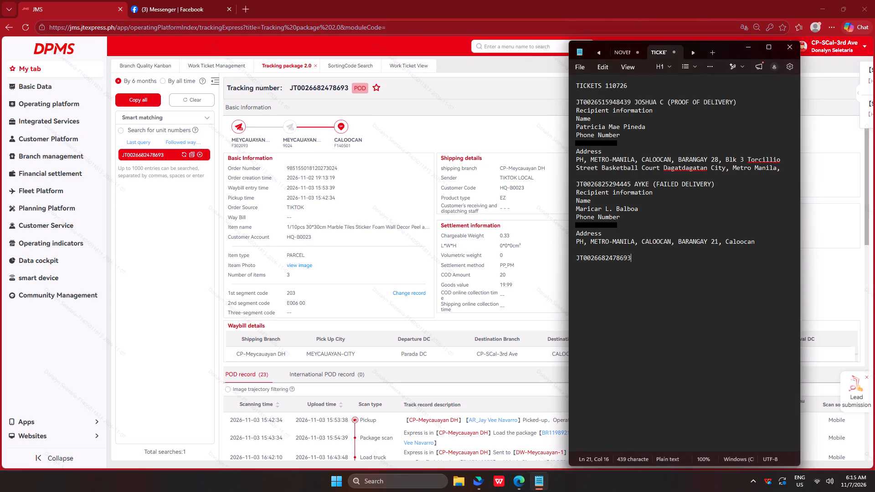
Label the new waybill entry with "HARROLD (POOR COURIER)" and start a new line beneath it.
key("space")
type("harr")
key("BackSpace")
key("BackSpace")
key("BackSpace")
key("BackSpace")
type("HARR")
type("OLD")
key("space")
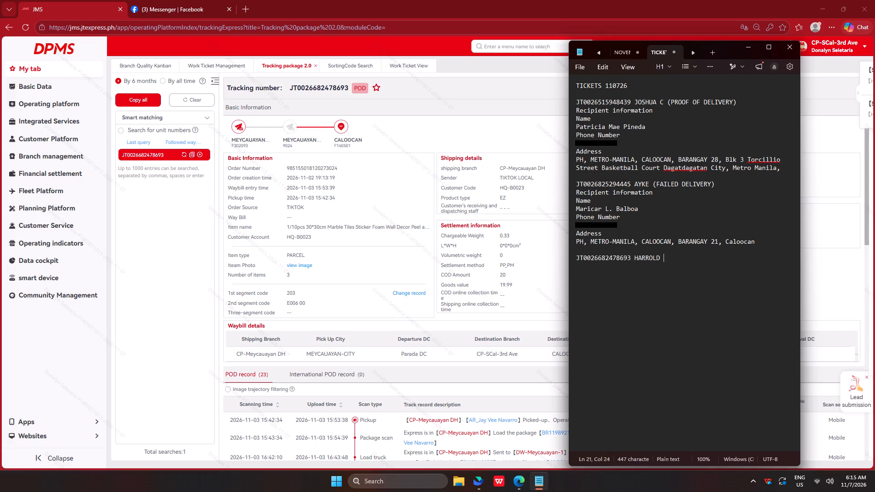
key("shift+parenleft")
type("FA")
key("BackSpace")
key("BackSpace")
type("POOR")
key("space")
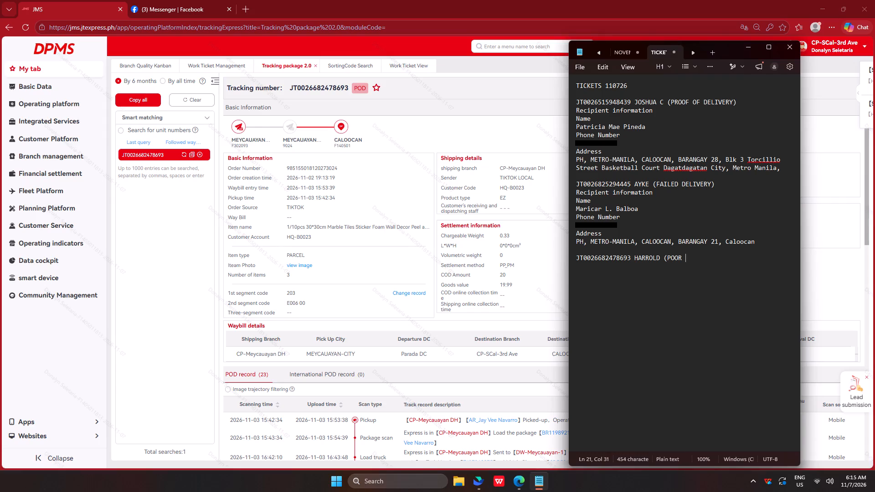
type("COURIER")
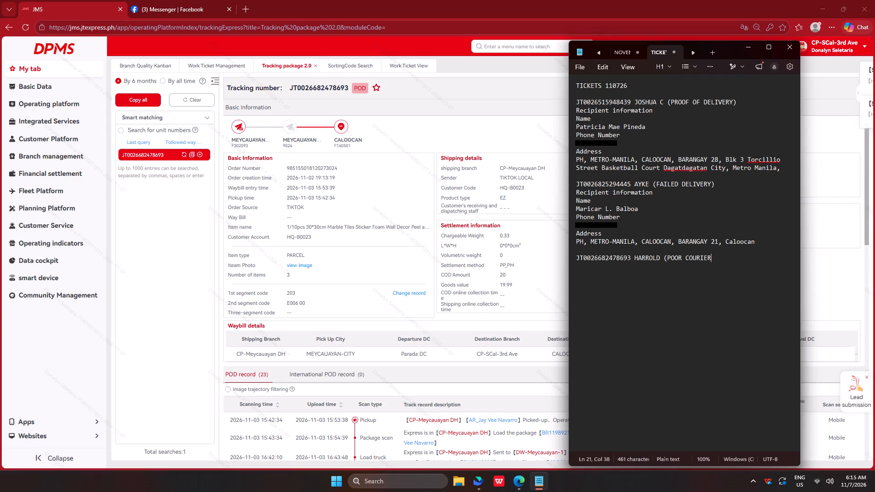
key("space")
key("shift+parenright")
key("BackSpace")
key("BackSpace")
key("shift+parenright")
key("Return")
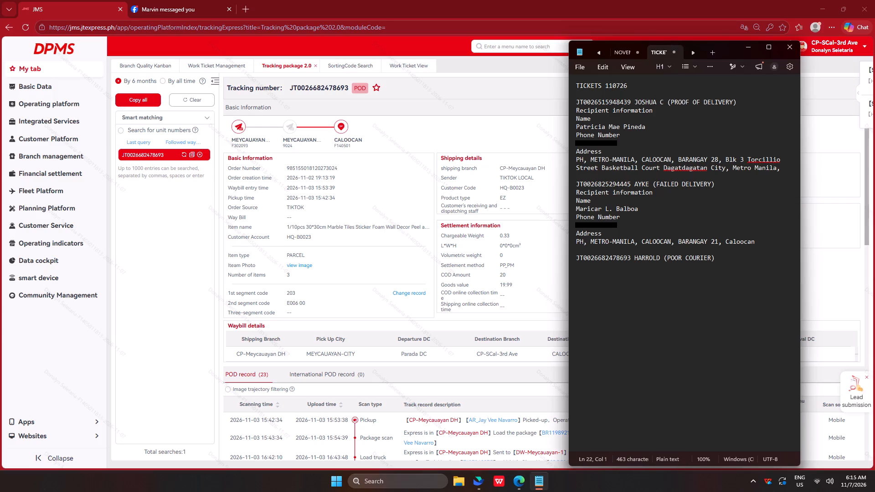
Back in JMS, reveal the recipient's name and address and select the whole Recipient information block for copying.
left_click(502, 282)
scroll(695, 244, "up", 6)
left_click(741, 217)
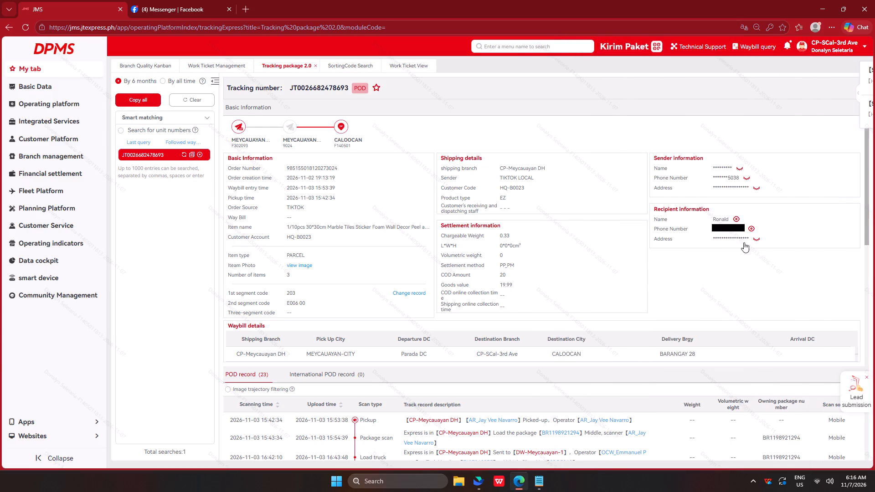
left_click(756, 239)
left_click(757, 241)
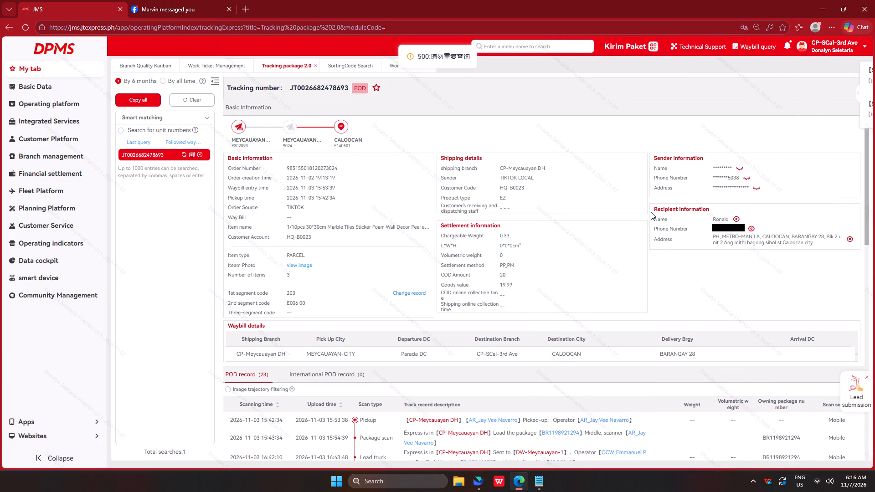
left_click_drag(653, 209, 837, 245)
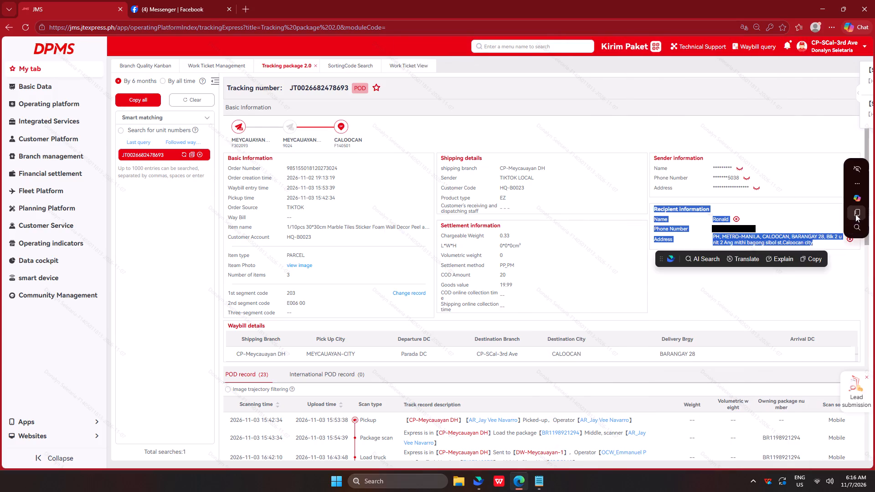
Copy the selected Recipient information block and paste it into Notepad beneath the "HARROLD (POOR COURIER)" waybill line.
left_click(856, 214)
left_click(539, 482)
key("ctrl+v")
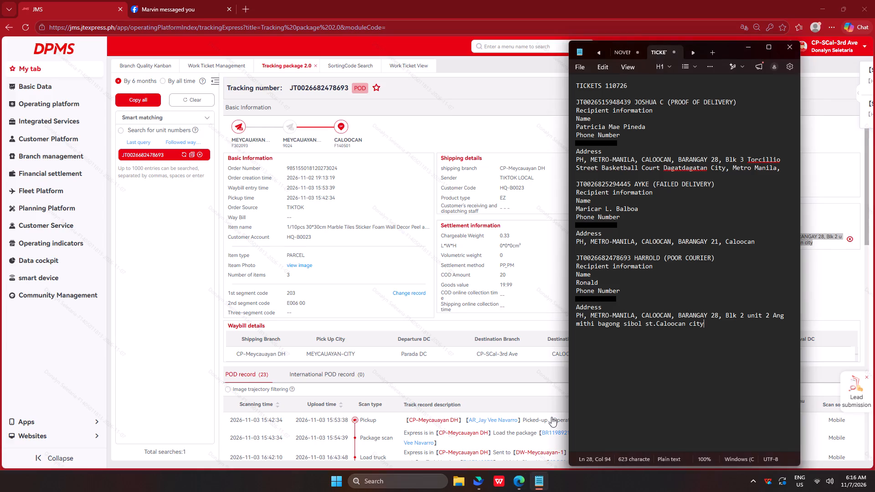
left_click_drag(573, 255, 617, 335)
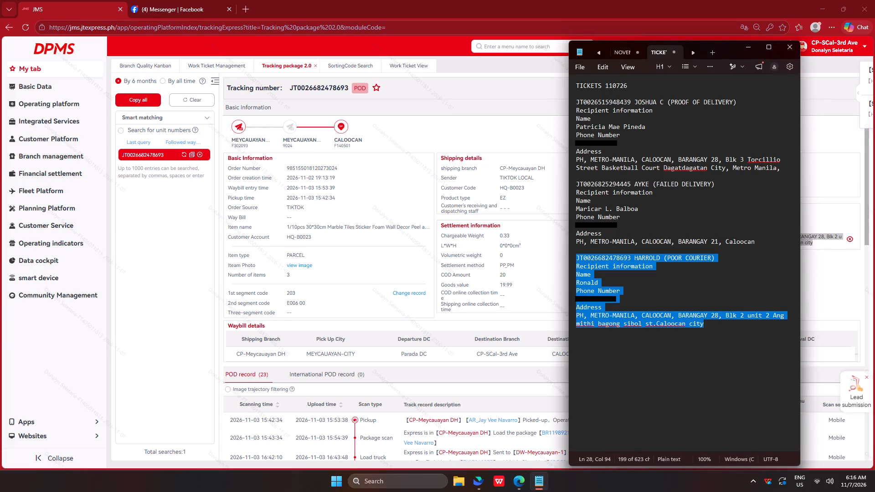
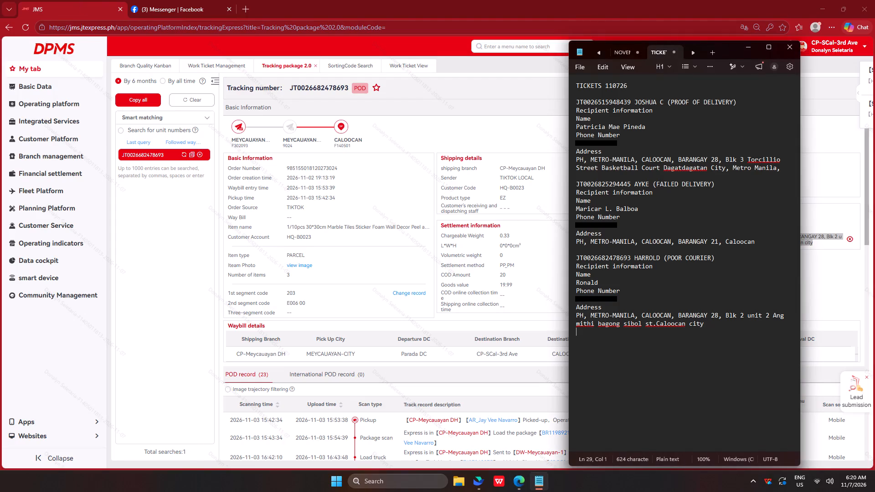
Add a new line beneath the HARROLD (POOR COURIER) entry's recipient address in Notepad and return to the JMS tracking page.
key("Return")
left_click(338, 215)
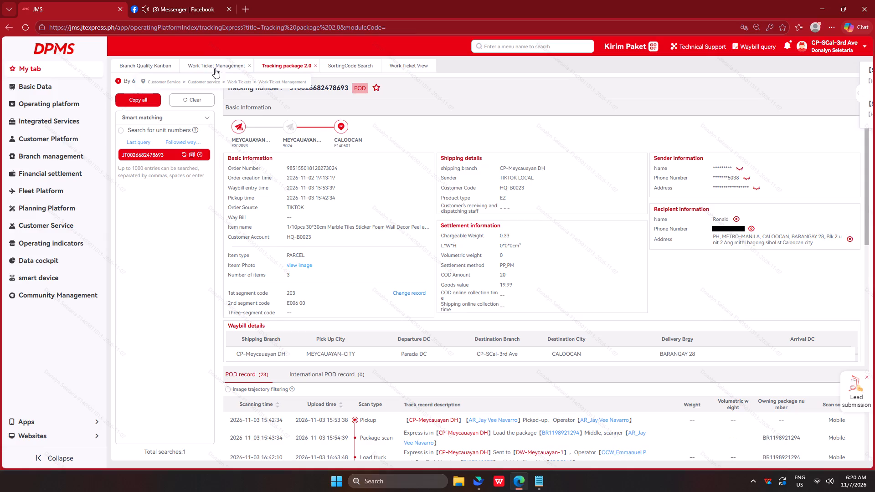
left_click(206, 64)
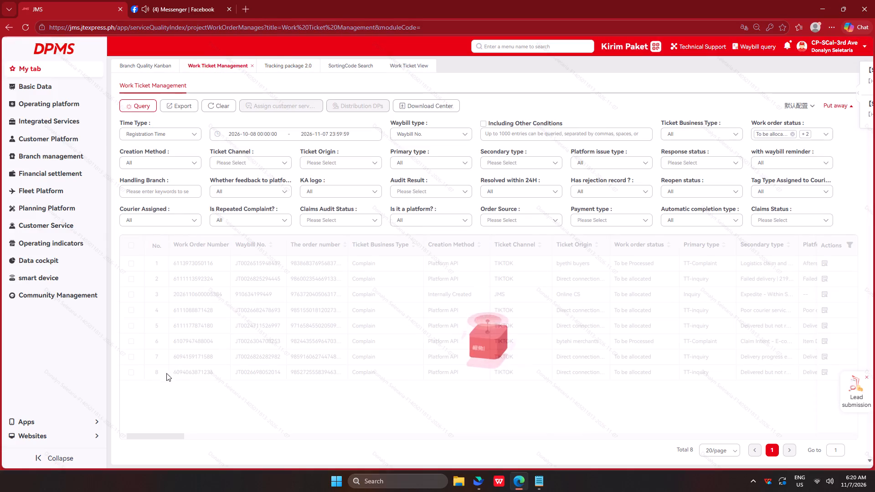
double_click(250, 326)
left_click(270, 294)
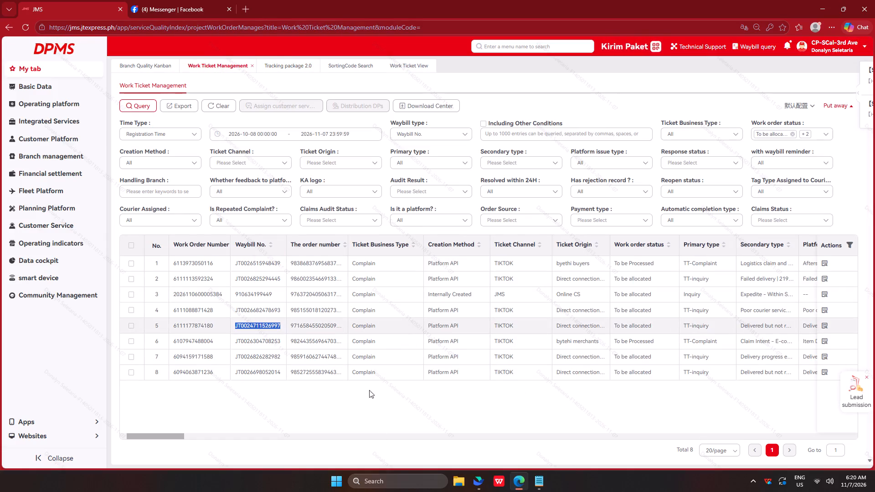
left_click(278, 62)
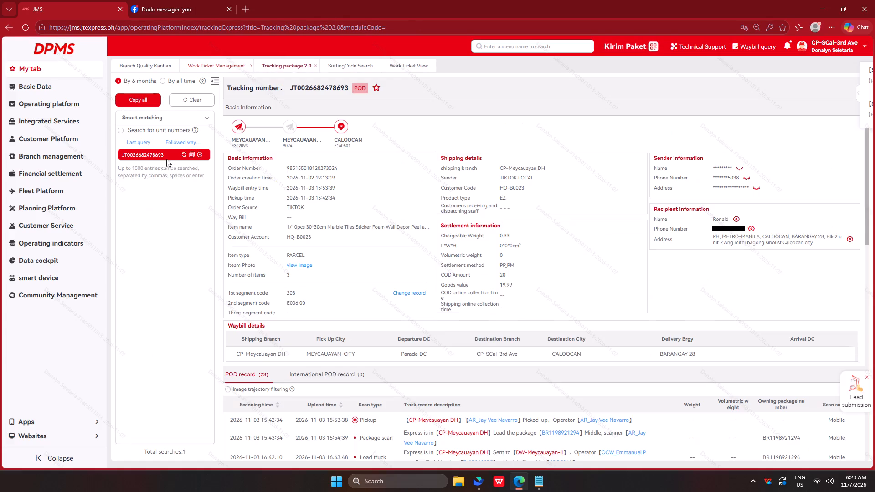
left_click(197, 104)
left_click(170, 199)
key("ctrl+v")
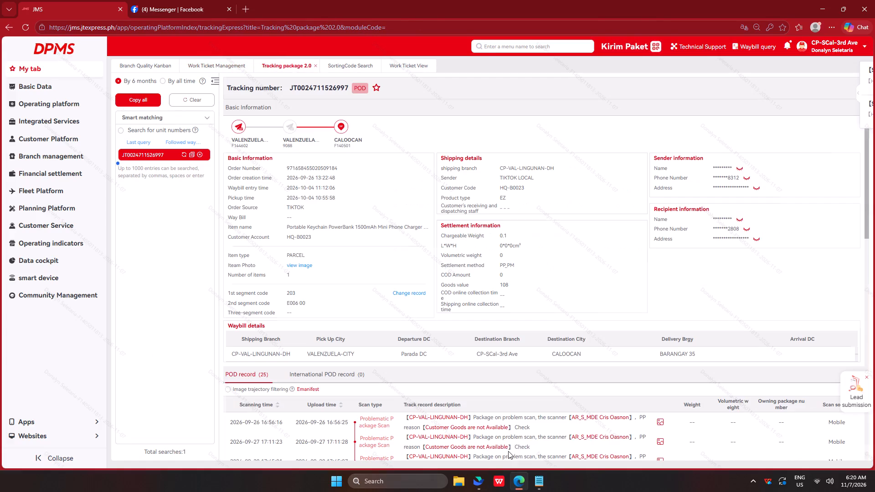
left_click(537, 481)
key("ctrl+v")
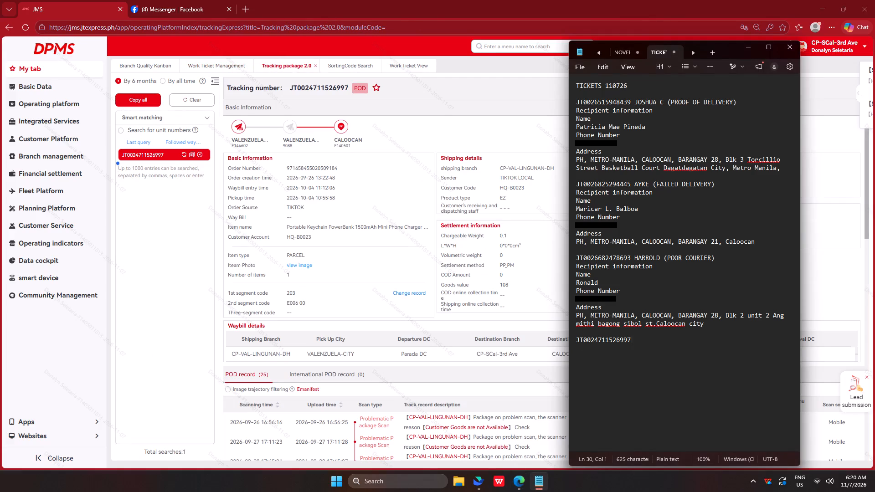
key("space")
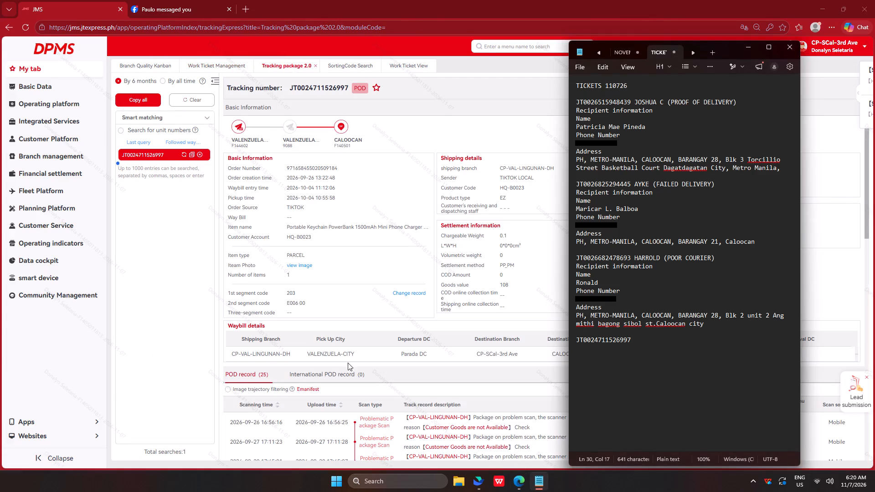
Find the delivering courier in the waybill's POD record and add the first name "MARVIN" after the waybill number in Notepad.
left_click(167, 325)
scroll(424, 333, "down", 13)
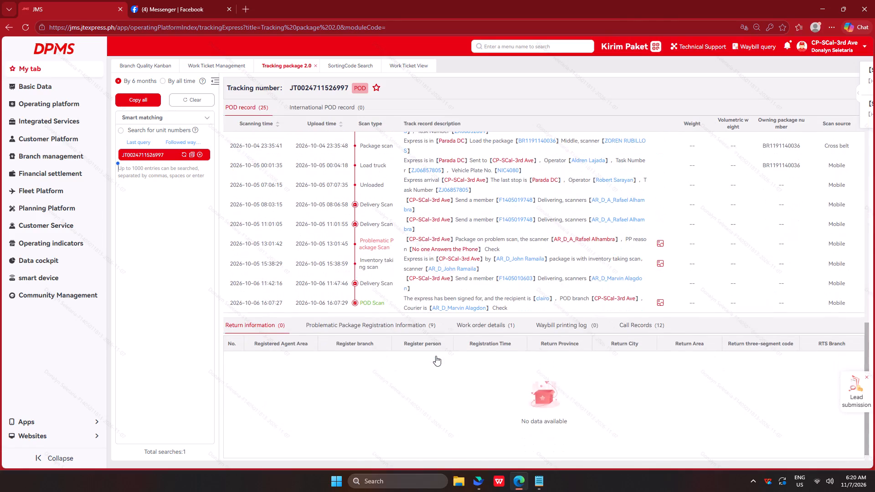
left_click(538, 489)
type("mar")
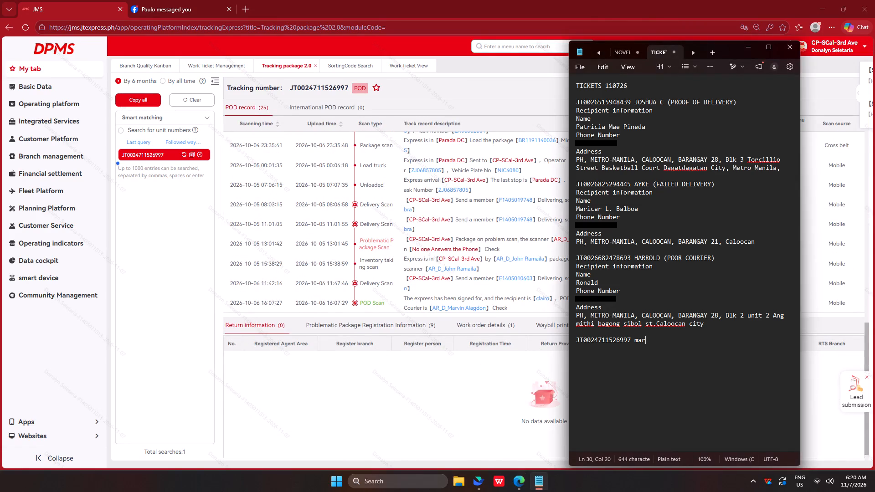
key("Insert")
key("BackSpace")
key("BackSpace")
key("BackSpace")
key("BackSpace")
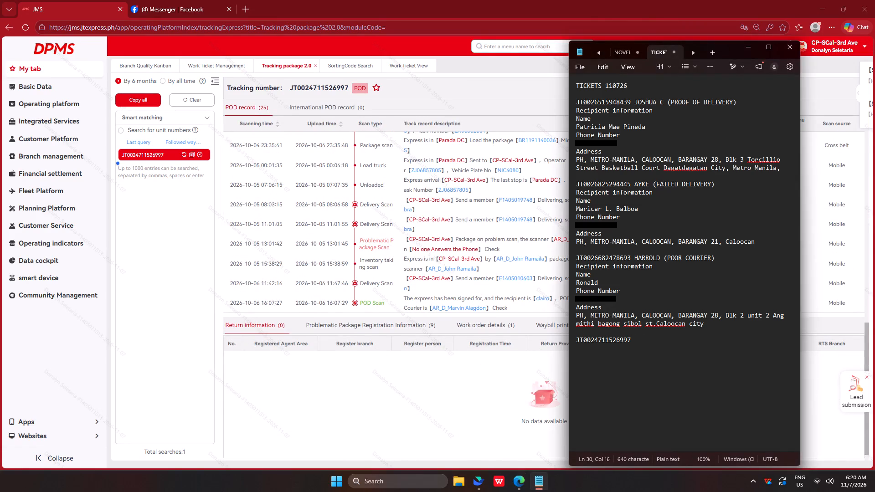
key("space")
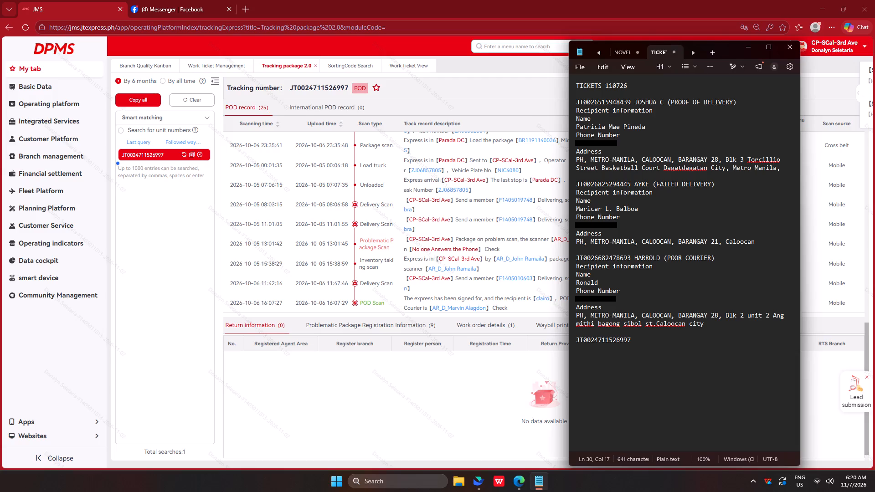
type("MA")
type("RVIN")
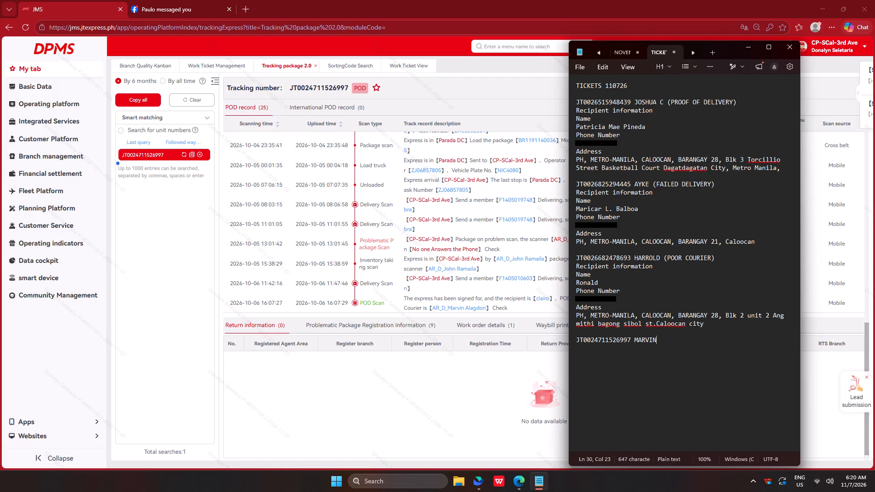
Add the complaint type "(DELIVERED BUT NOT RECEIVED)" after MARVIN and start a new line beneath the entry.
key("space")
key("shift+parenleft")
type("DELIVERED")
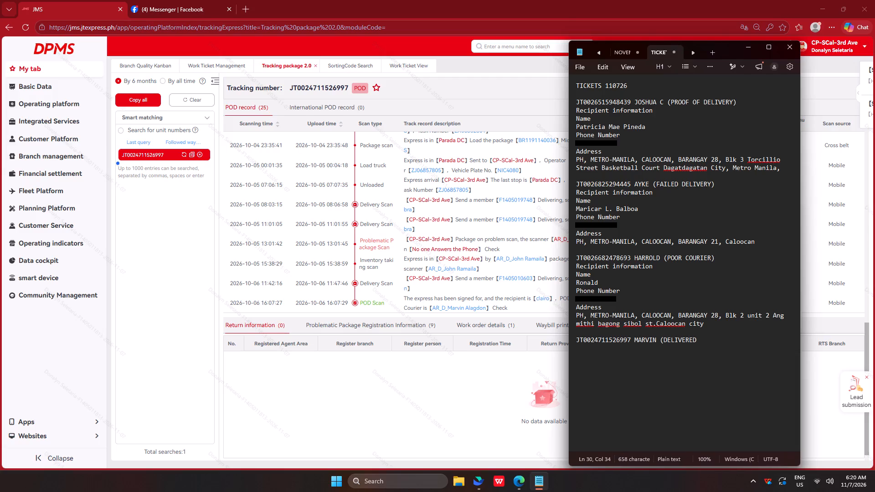
key("space")
type("BUT NOT RECEIVED")
key("space")
key("BackSpace")
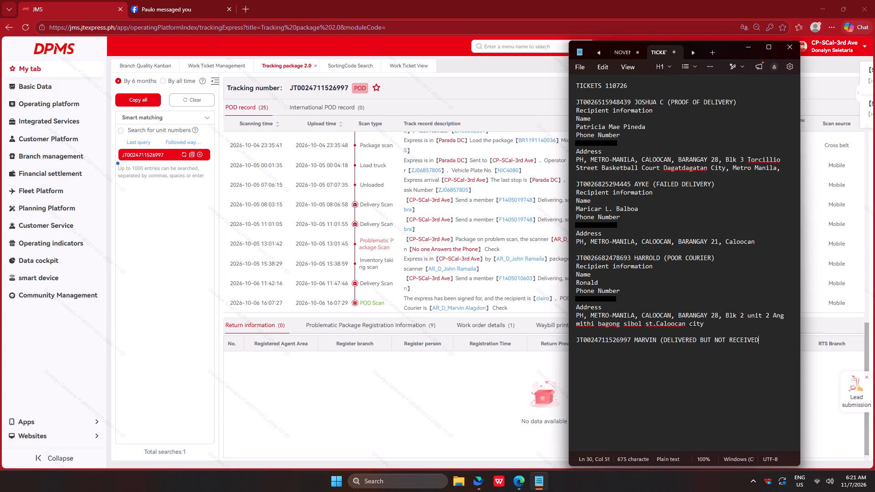
key("shift+parenright")
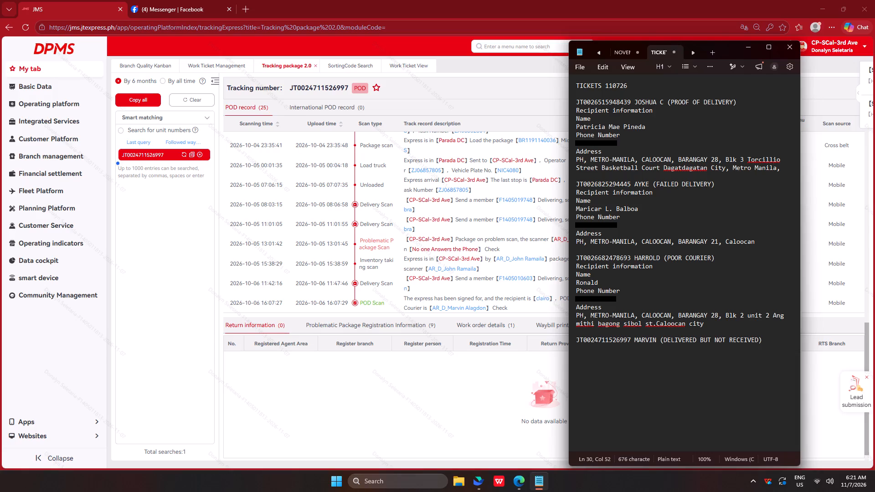
left_click(775, 341)
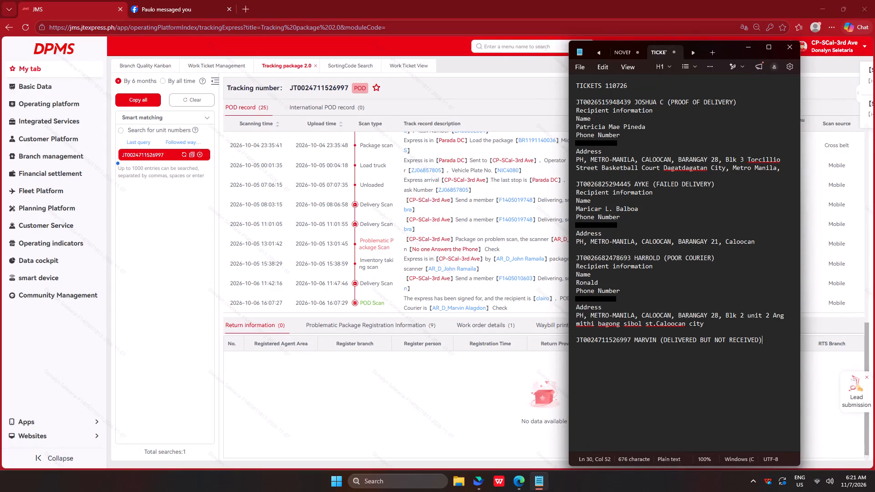
left_click(571, 362)
left_click(762, 340)
key("Return")
left_click(380, 391)
scroll(718, 305, "up", 5)
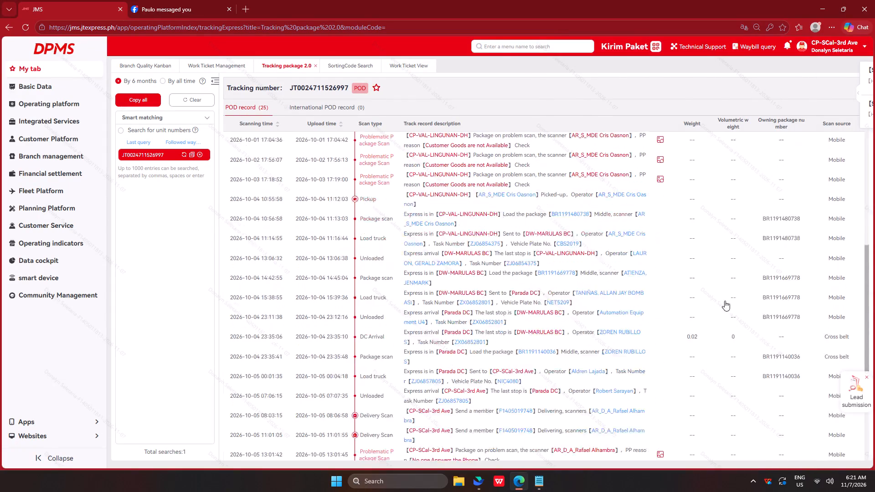
scroll(725, 301, "up", 6)
scroll(763, 199, "up", 3)
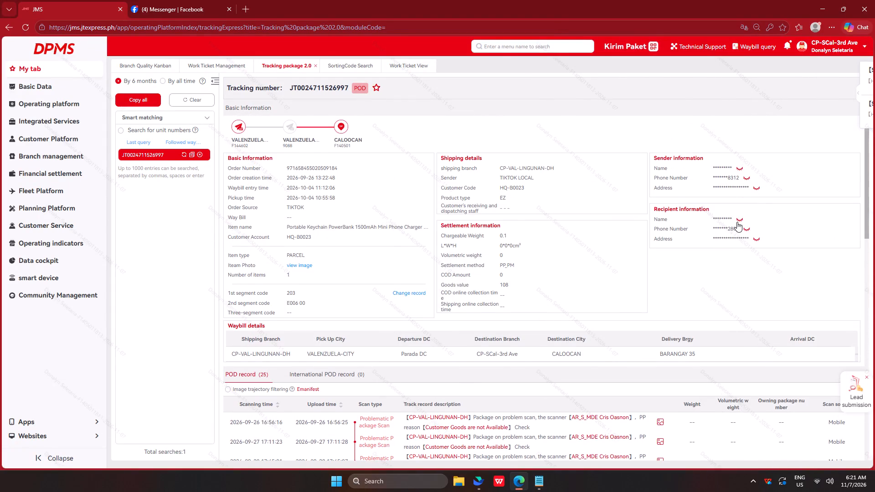
left_click(737, 217)
left_click(748, 229)
left_click(746, 231)
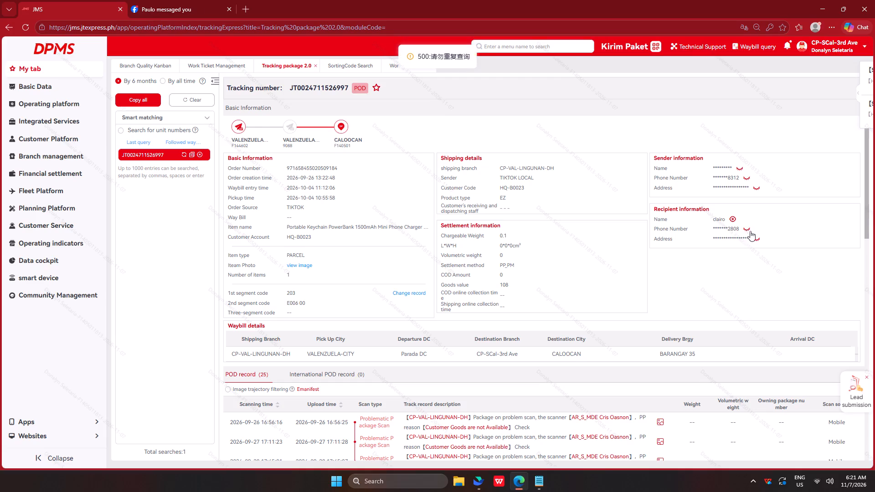
left_click(756, 238)
left_click(757, 240)
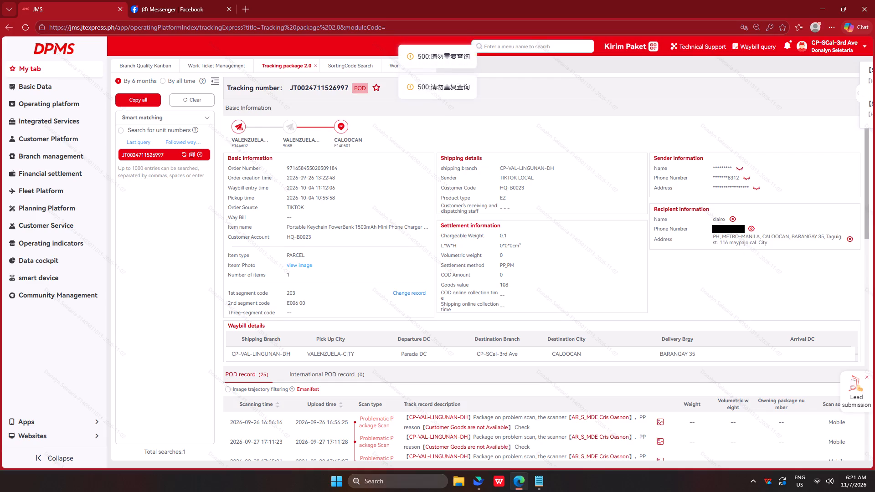
left_click_drag(654, 209, 777, 251)
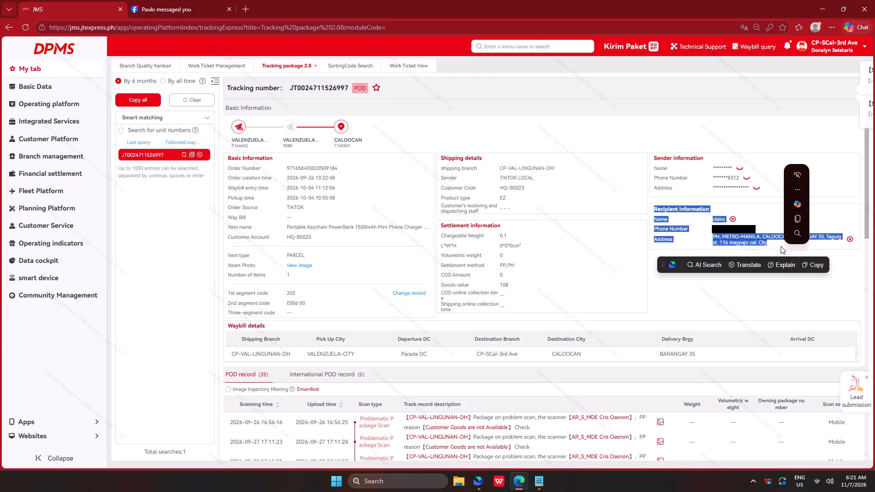
left_click(798, 218)
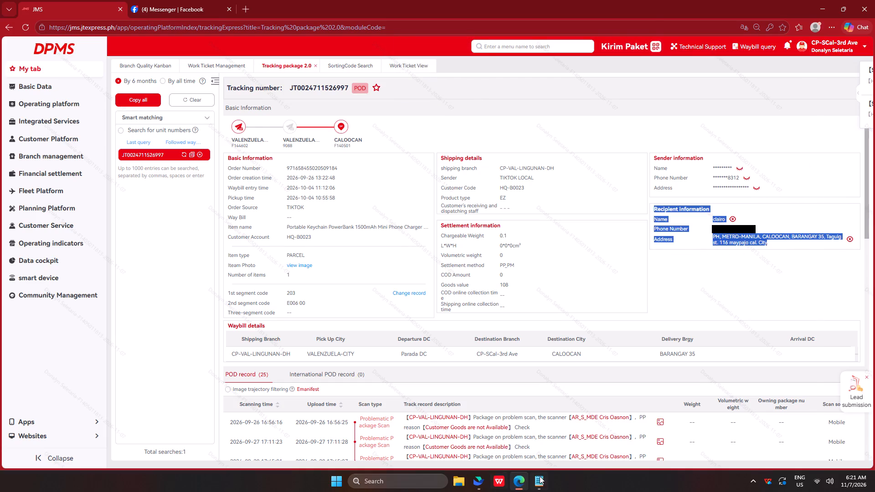
left_click(542, 477)
key("ctrl+v")
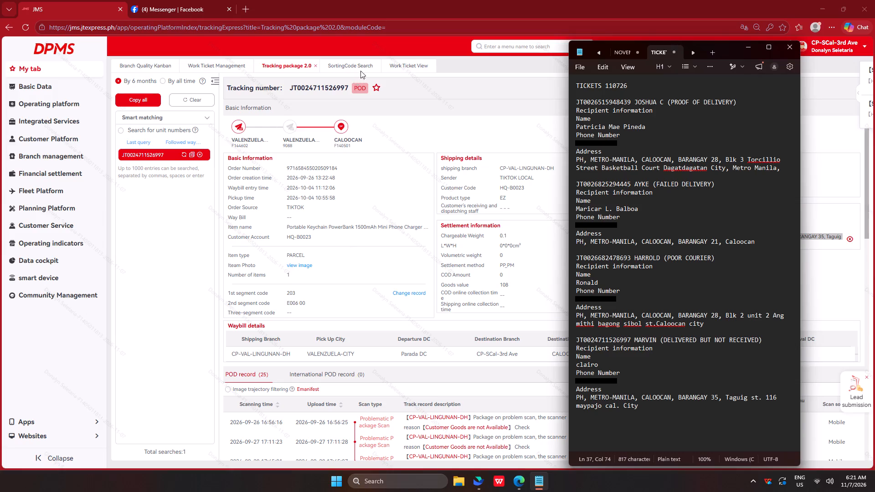
left_click(399, 64)
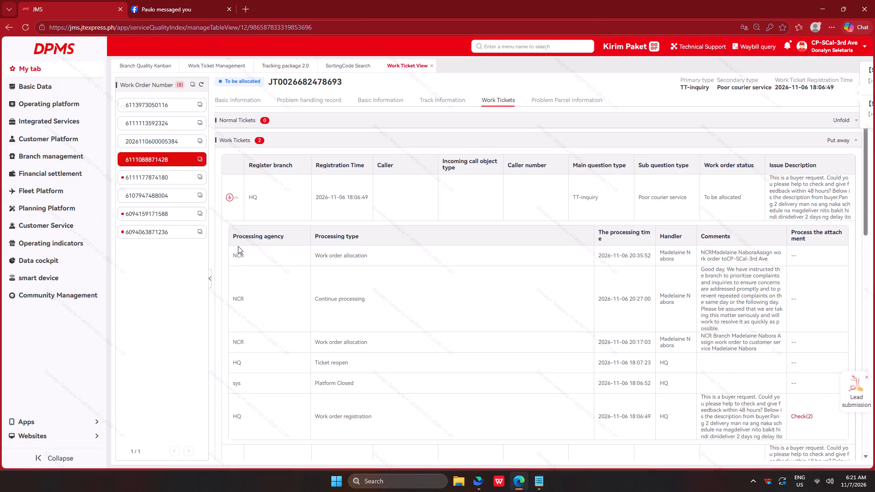
left_click(232, 64)
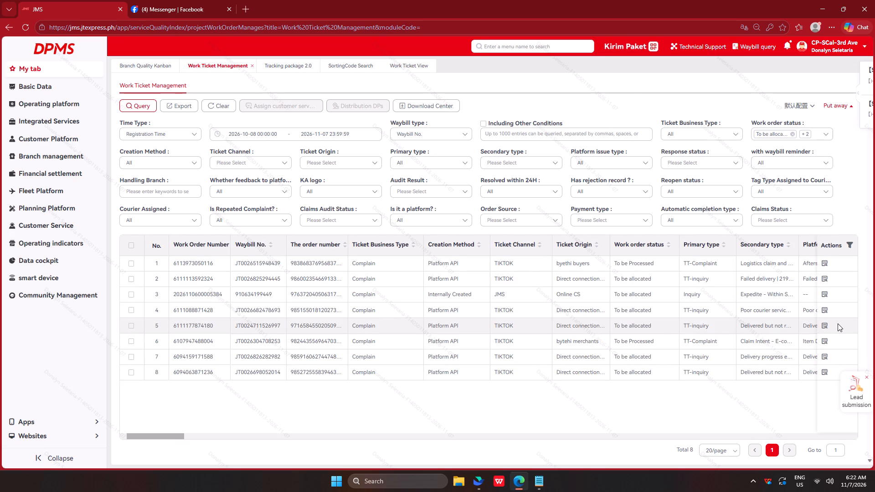
left_click(824, 326)
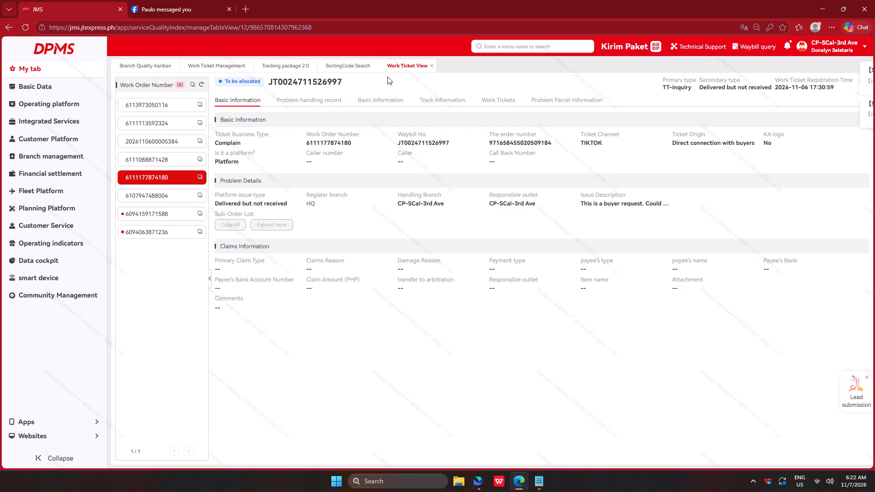
left_click(494, 97)
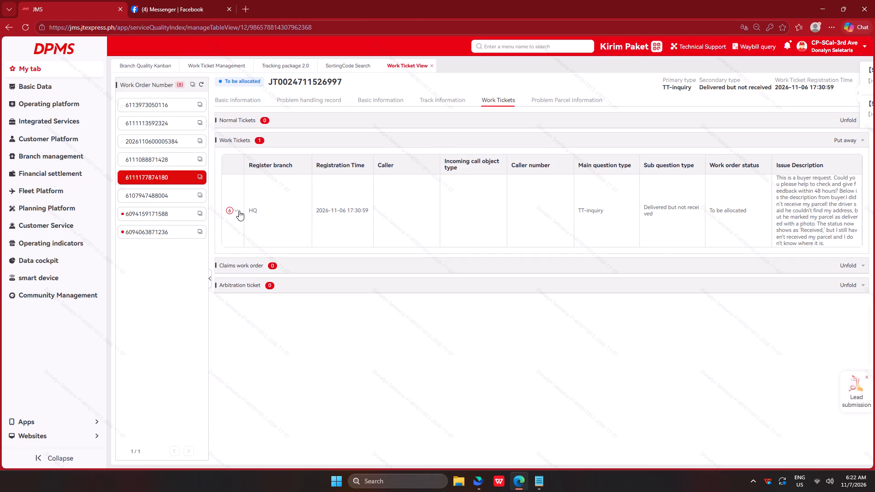
left_click(237, 209)
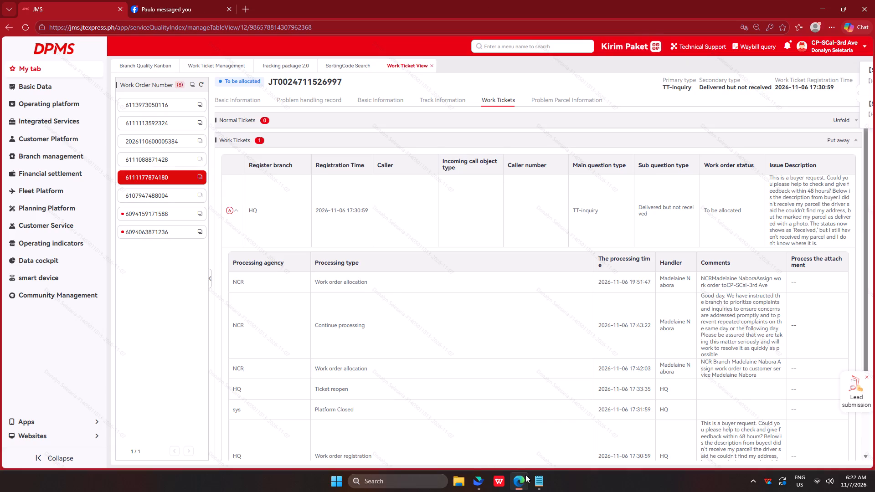
left_click(538, 479)
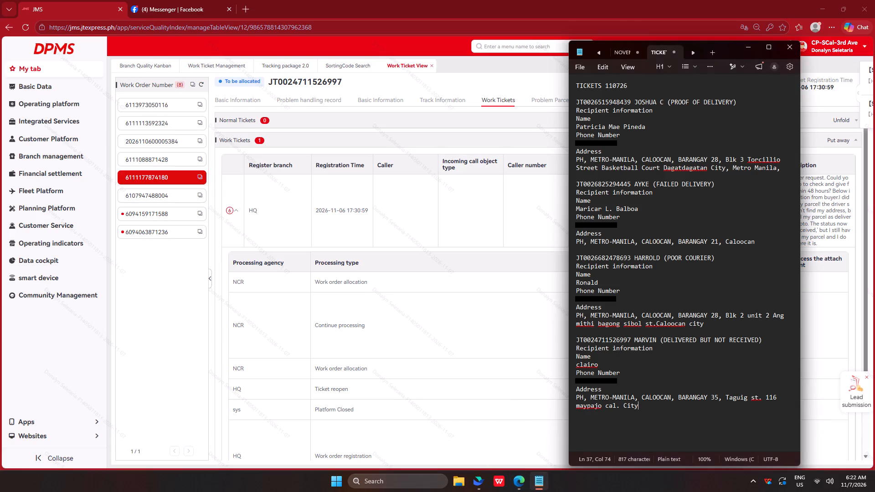
double_click(594, 379)
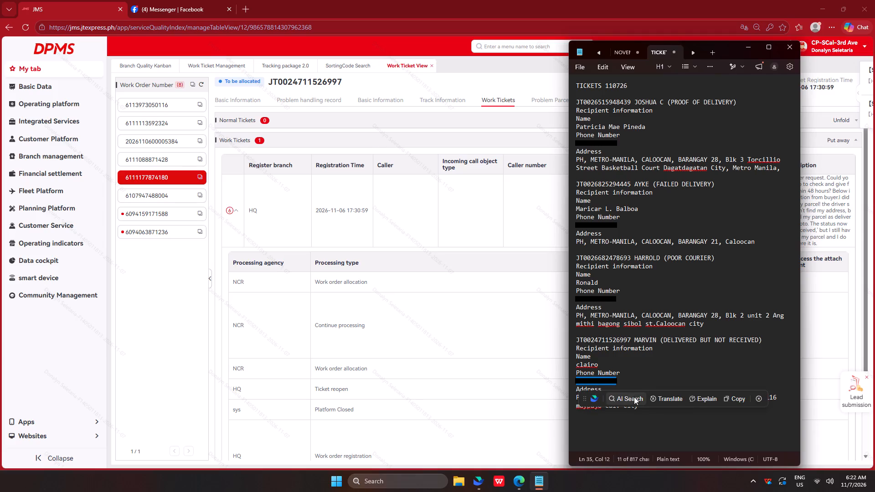
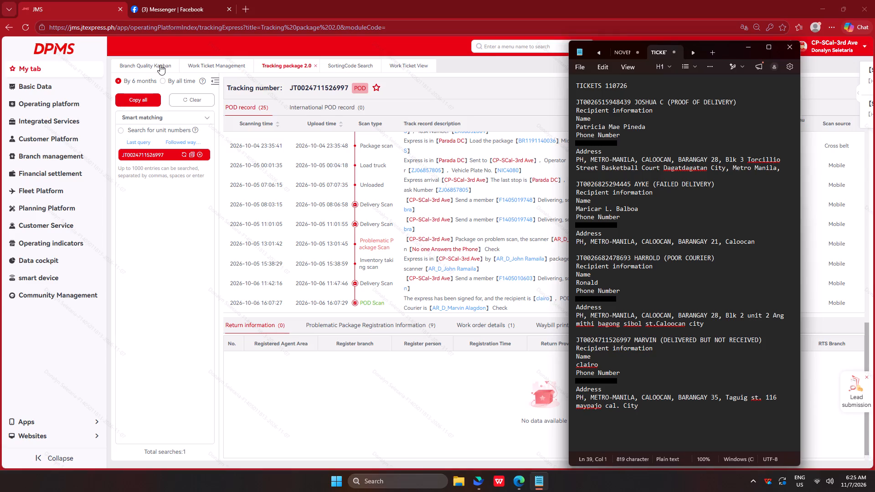
left_click(185, 100)
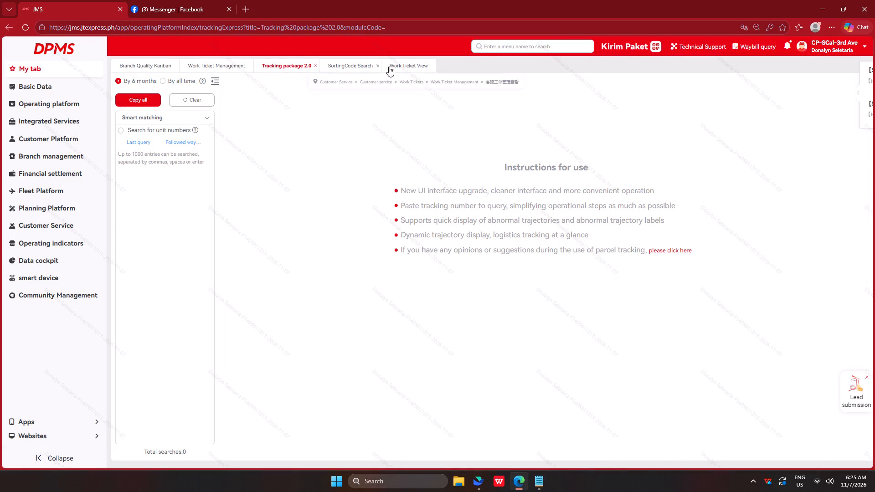
left_click(223, 66)
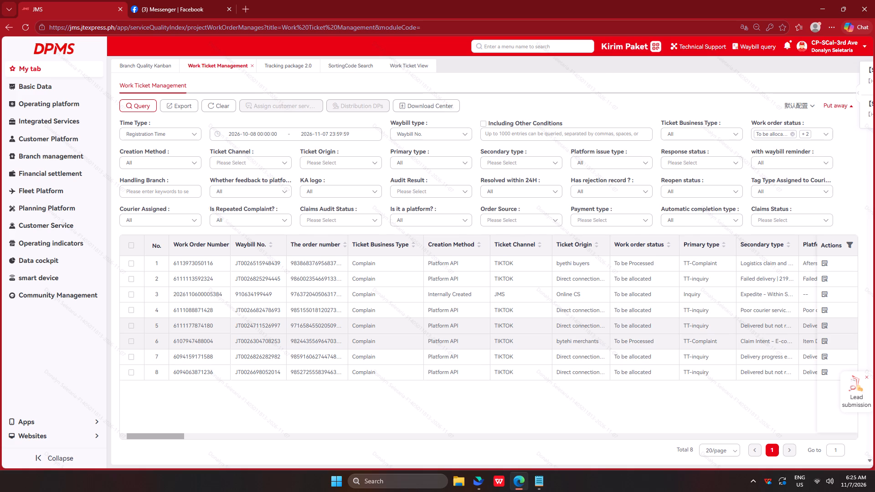
double_click(261, 342)
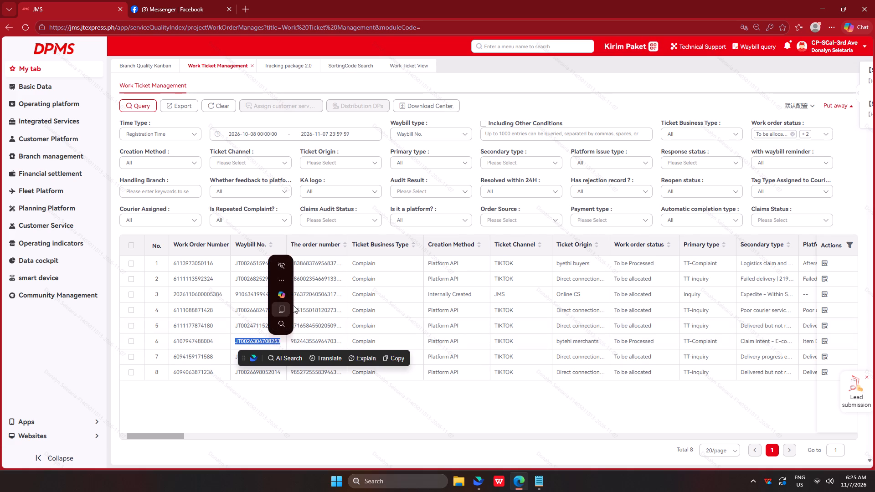
left_click(280, 308)
left_click(282, 61)
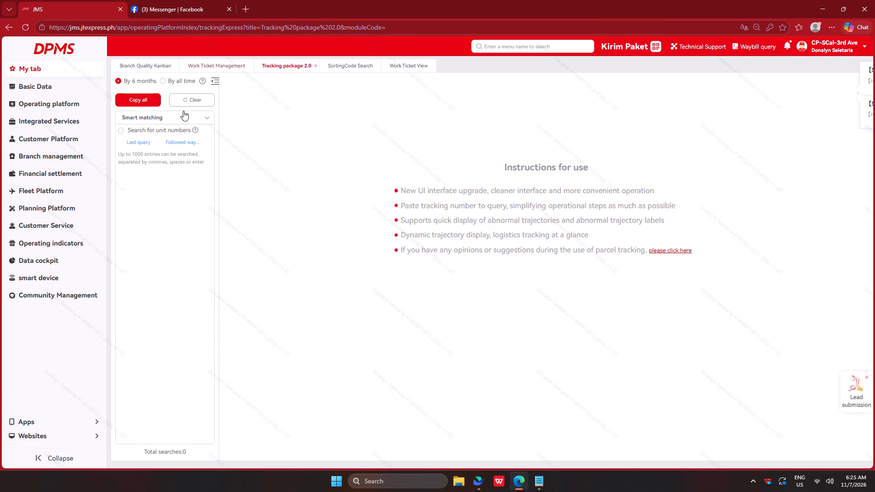
left_click(169, 207)
key("ctrl+v")
scroll(539, 255, "down", 3)
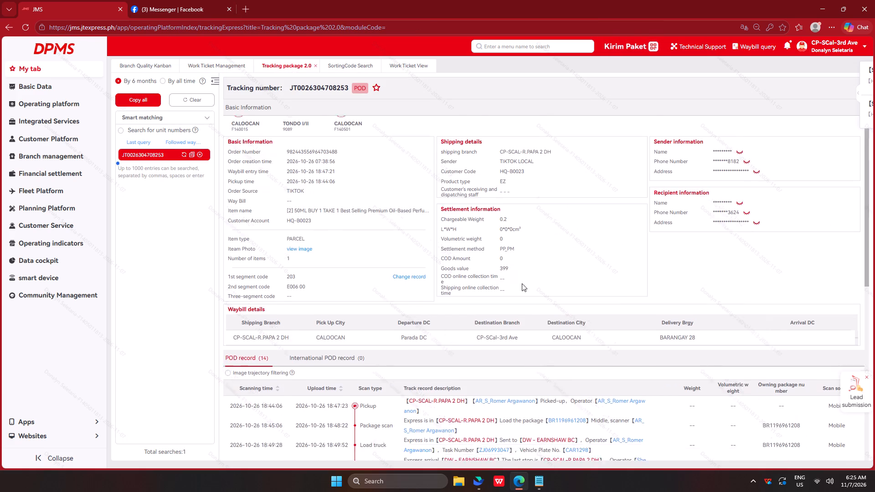
scroll(522, 283, "down", 5)
scroll(454, 370, "up", 7)
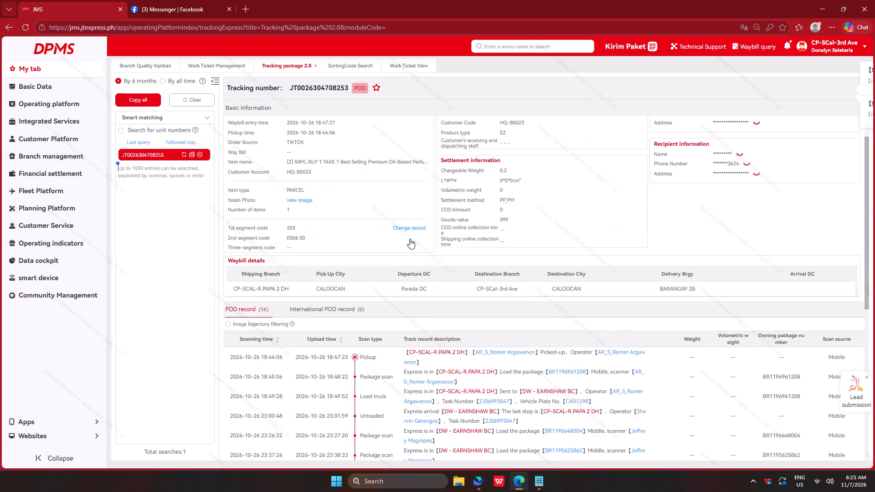
left_click(346, 65)
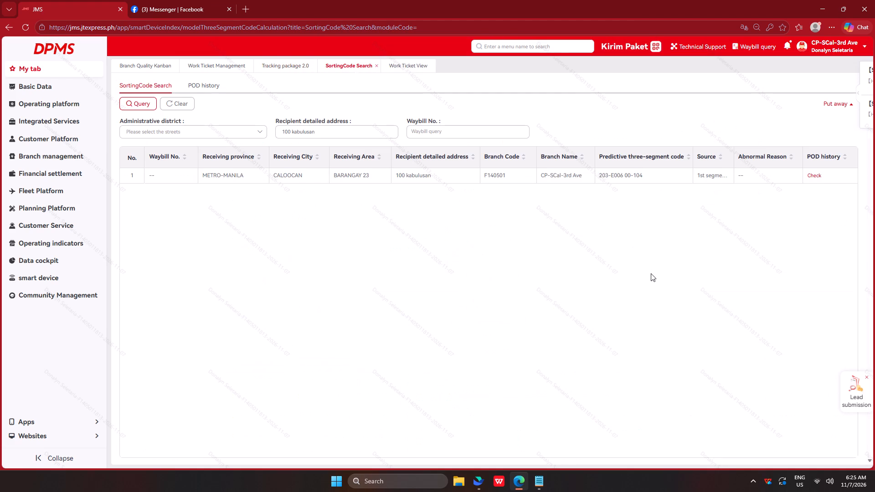
left_click(207, 63)
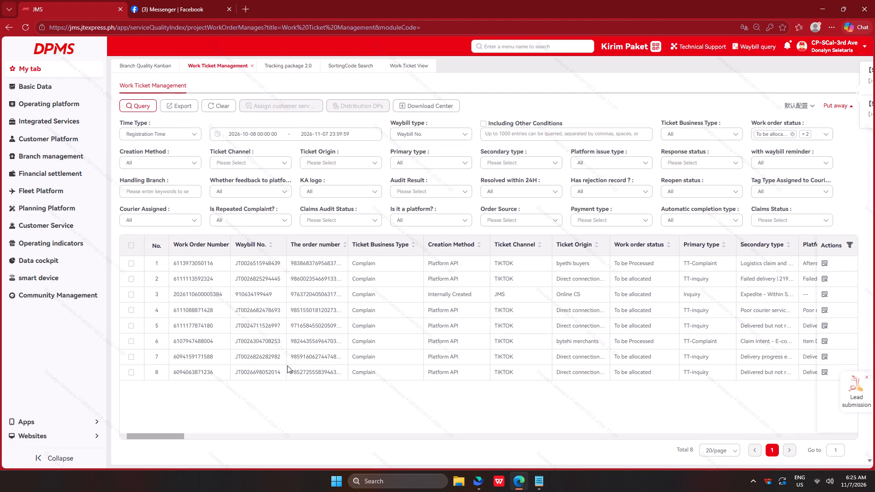
left_click(822, 340)
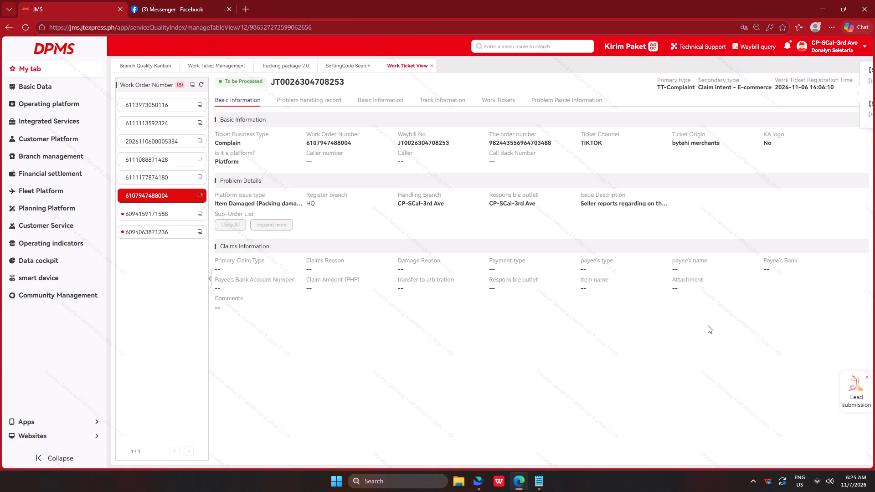
left_click(492, 101)
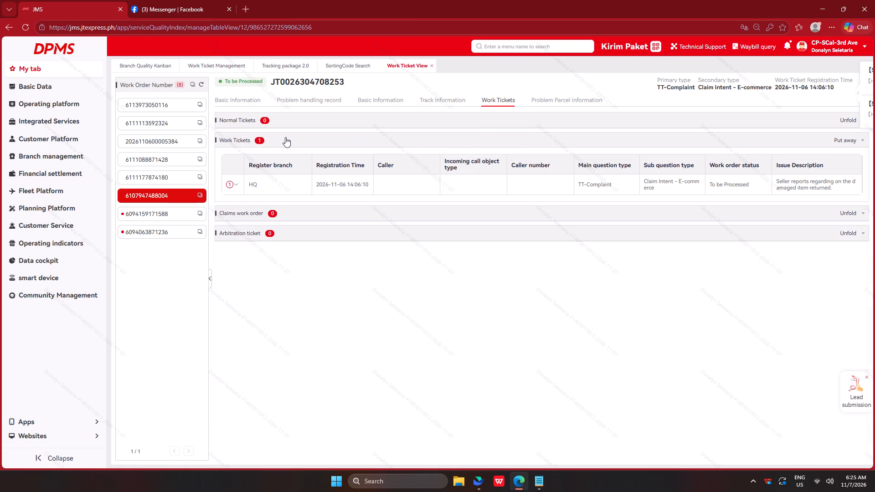
left_click(237, 176)
left_click(236, 181)
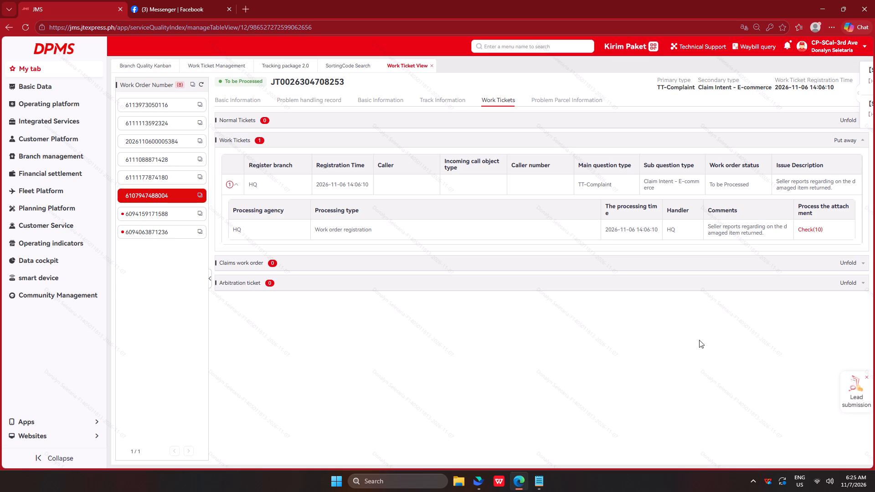
Examine the PDF and photo attachments of the HQ work order registration, then close the attachment list.
left_click(815, 231)
left_click(320, 138)
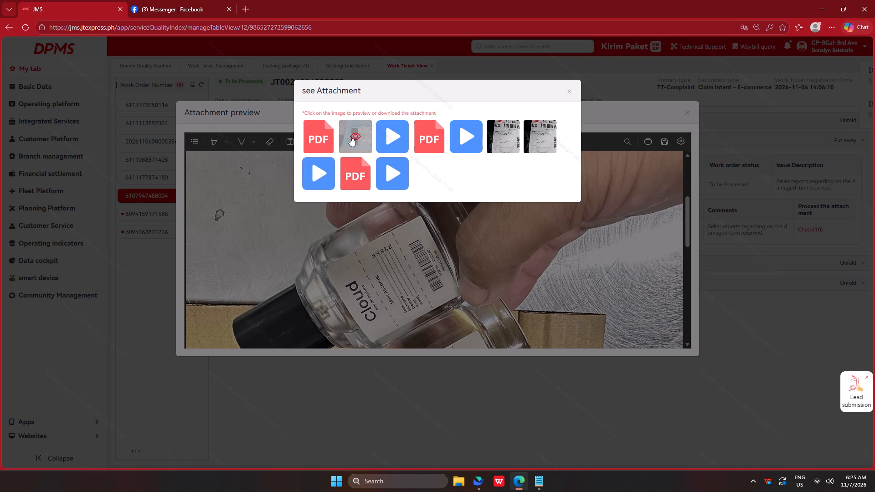
left_click(353, 134)
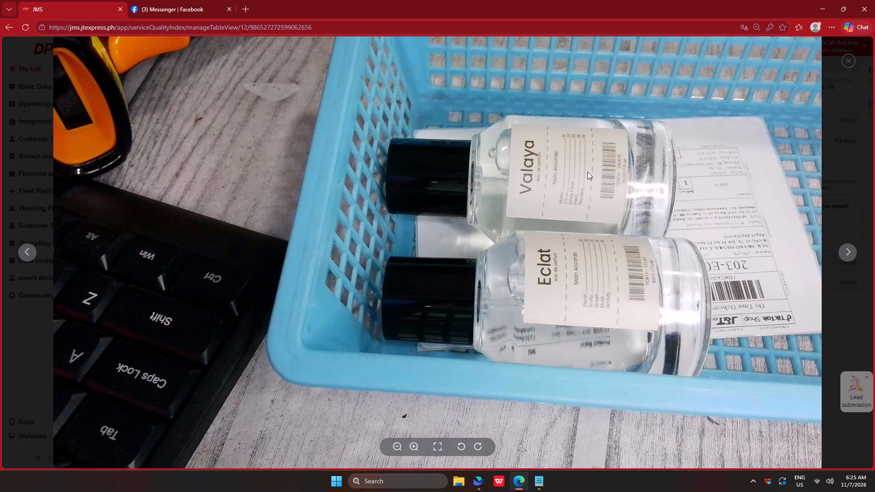
key("Right")
key("Right")
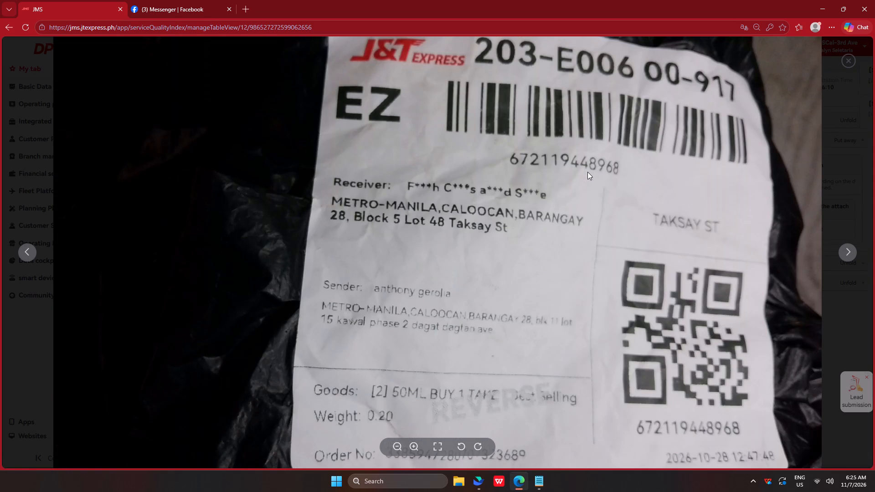
key("Right")
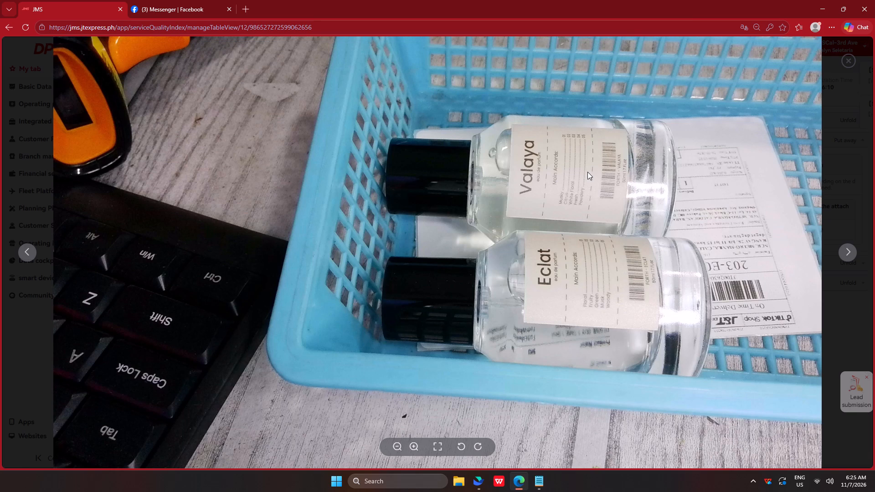
key("Right")
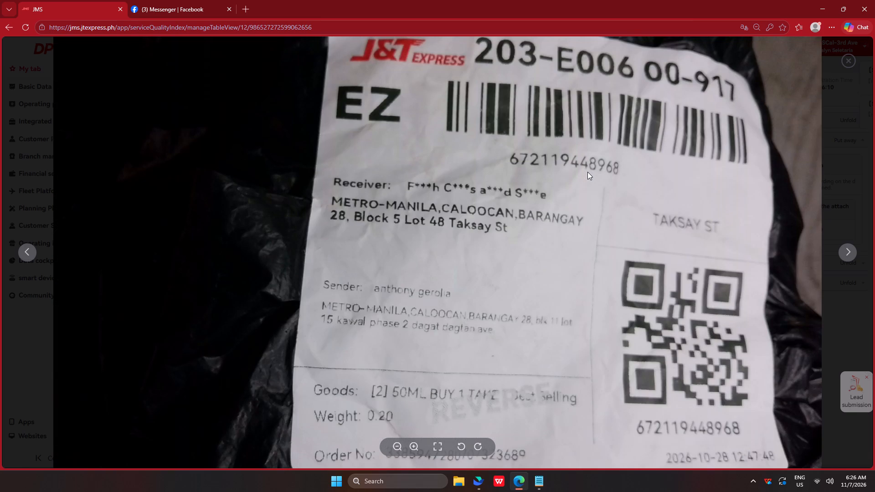
key("Right")
key("Right")
key("Right")
key("Right")
key("Right")
key("Right")
key("Right")
key("Right")
left_click(850, 56)
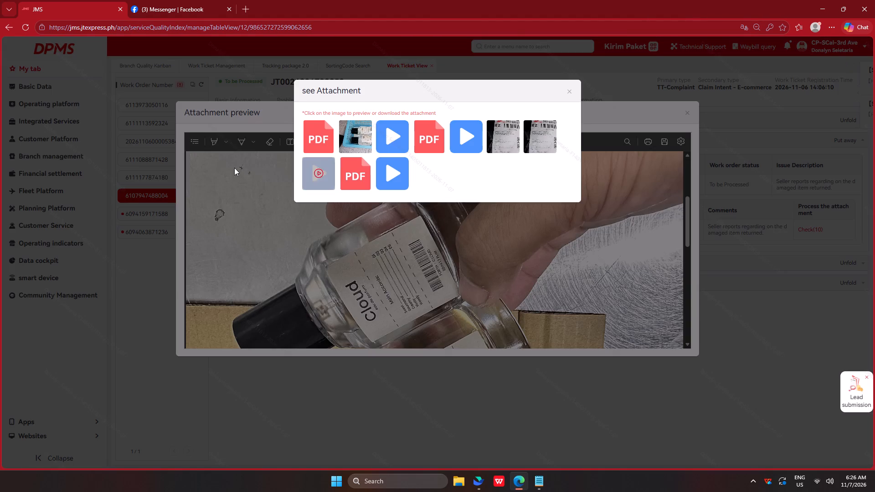
left_click(387, 389)
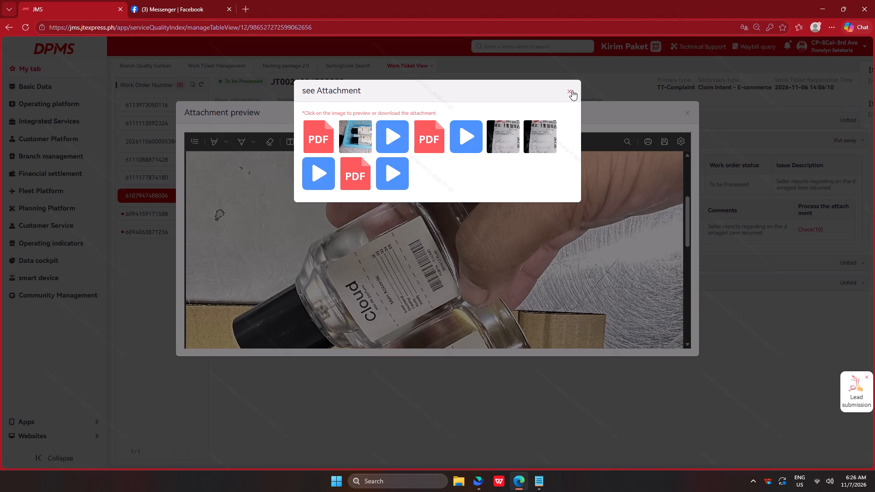
left_click(570, 90)
double_click(294, 79)
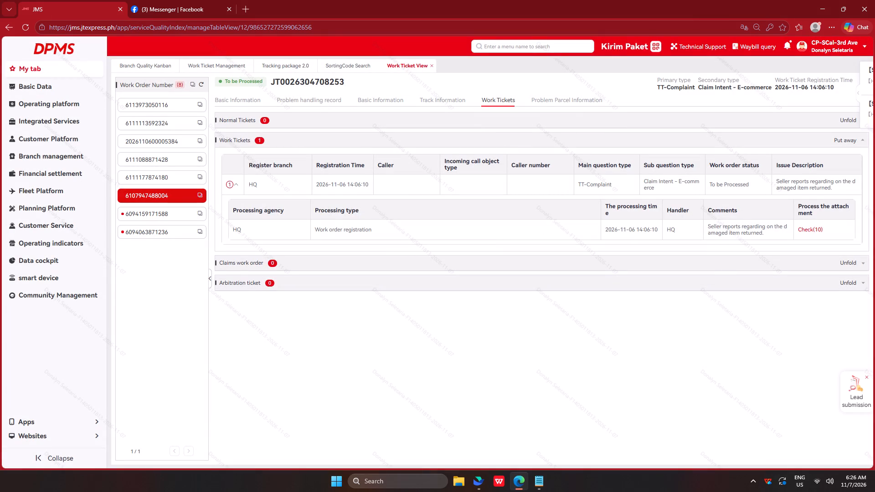
left_click(313, 82)
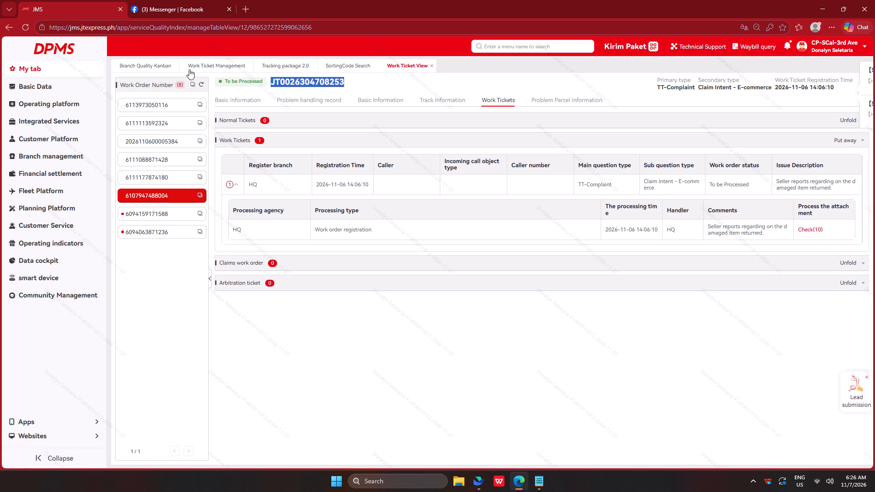
left_click(280, 63)
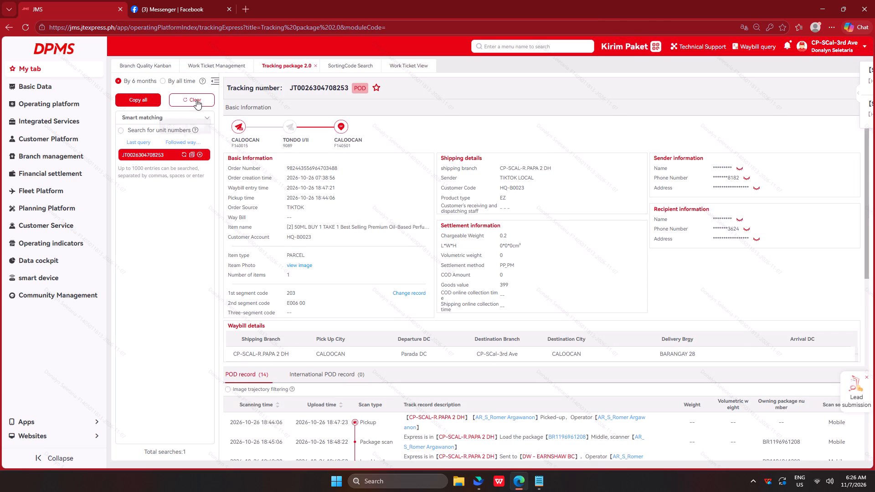
left_click(196, 100)
left_click(140, 237, "ctrl")
key("ctrl+v")
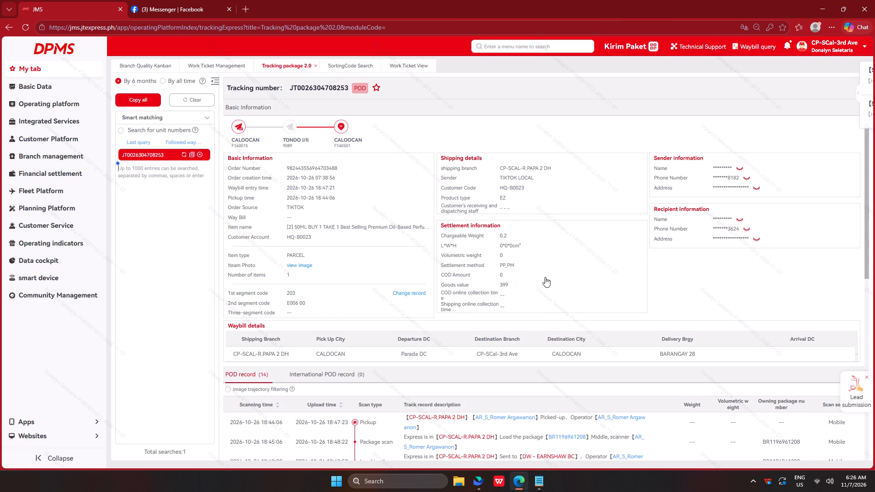
left_click(736, 217)
left_click(754, 238)
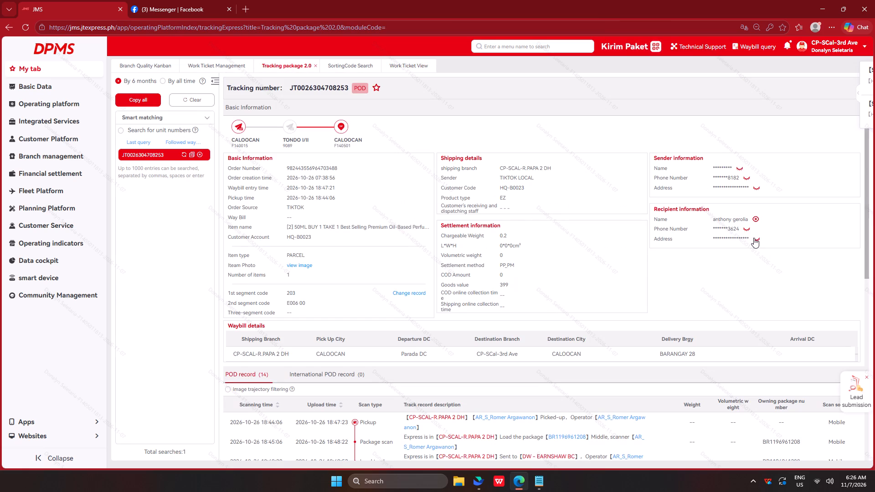
scroll(598, 308, "down", 8)
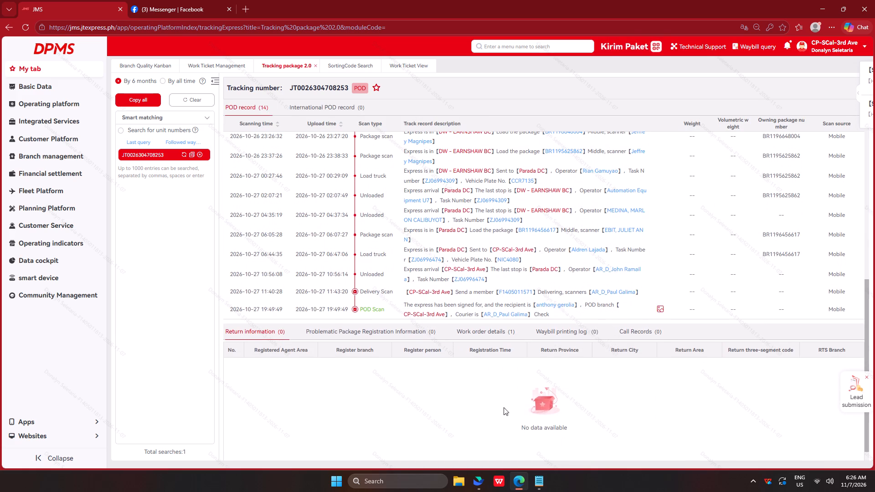
left_click(660, 309)
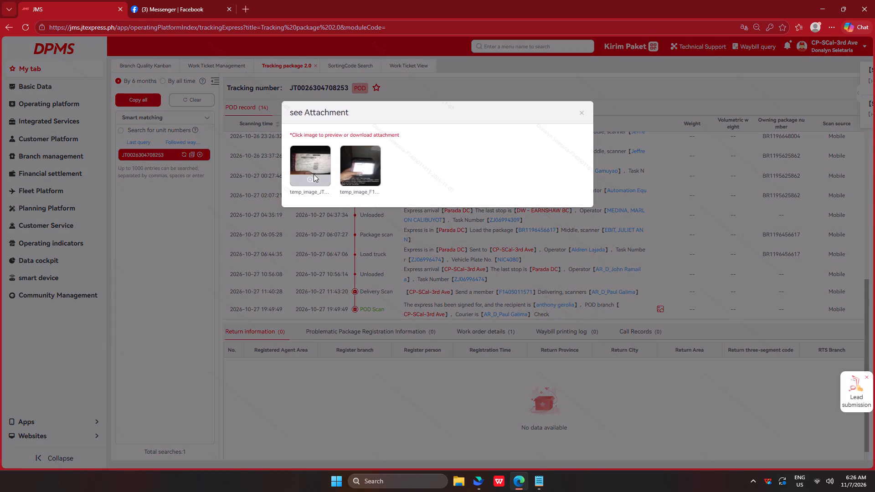
left_click(309, 179)
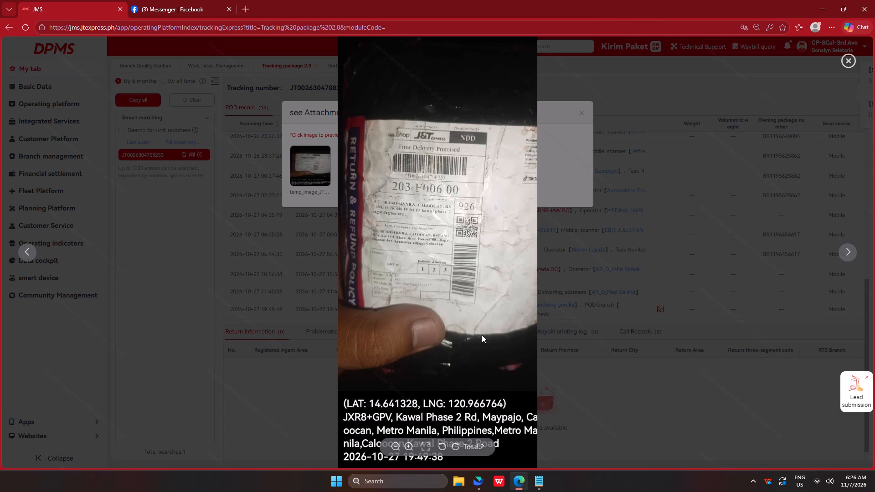
left_click(595, 354)
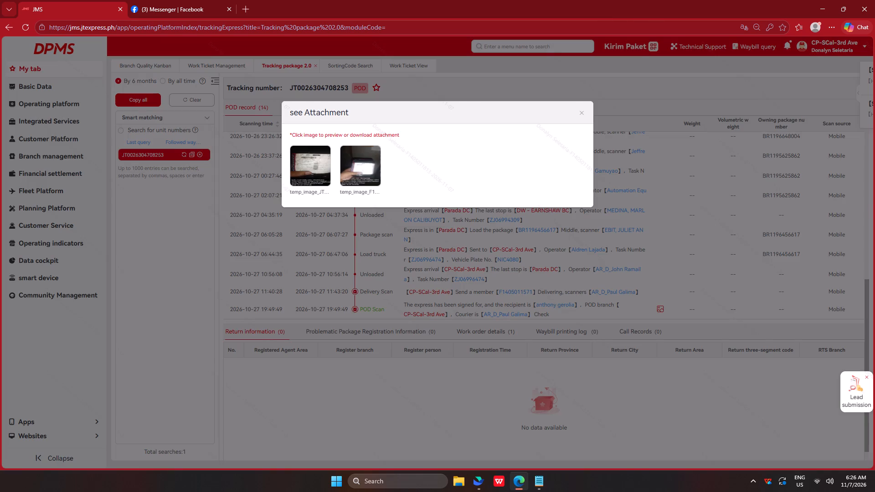
left_click(358, 178)
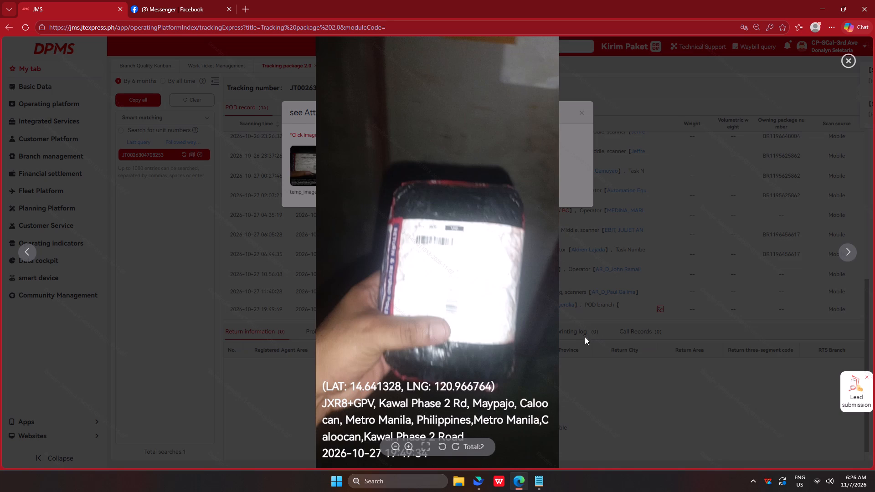
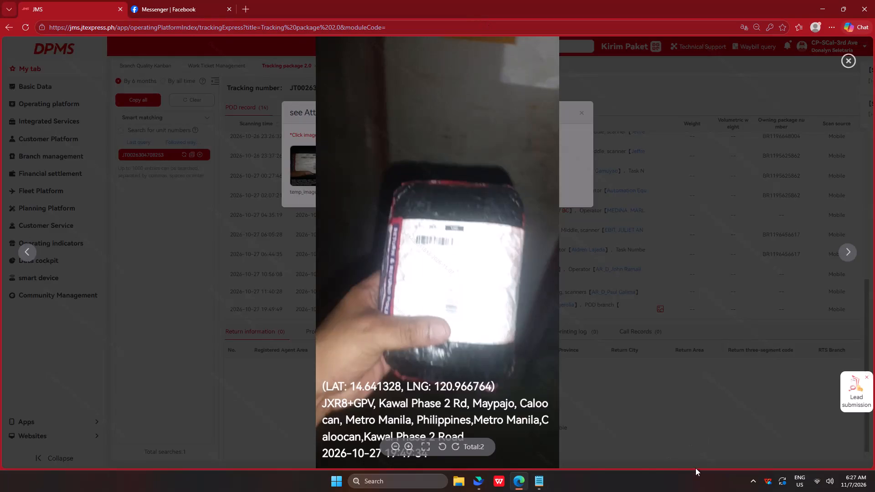
left_click(672, 395)
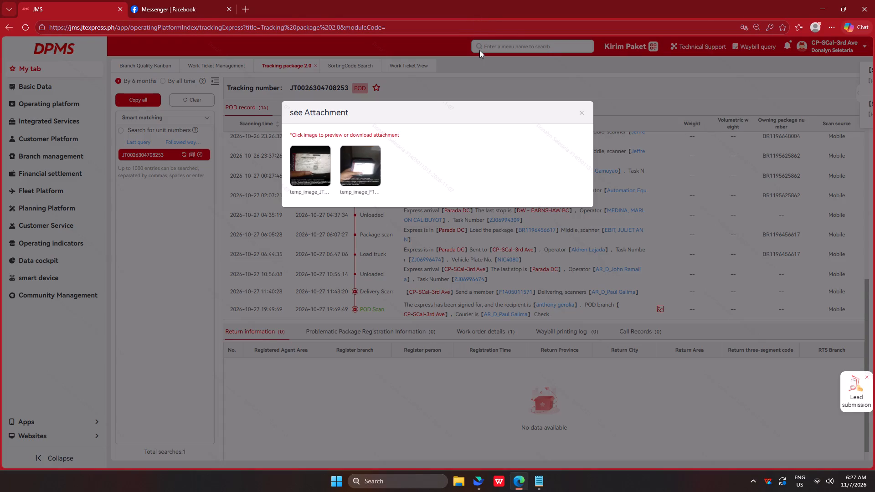
left_click(581, 111)
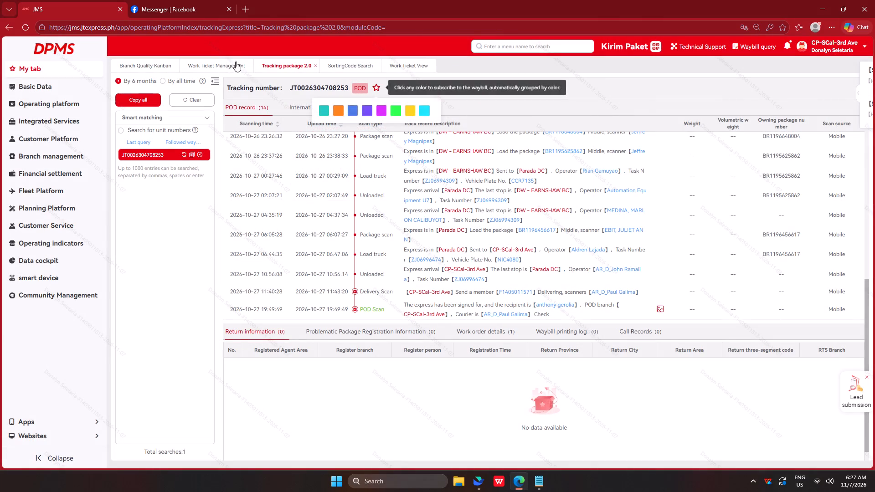
left_click(207, 64)
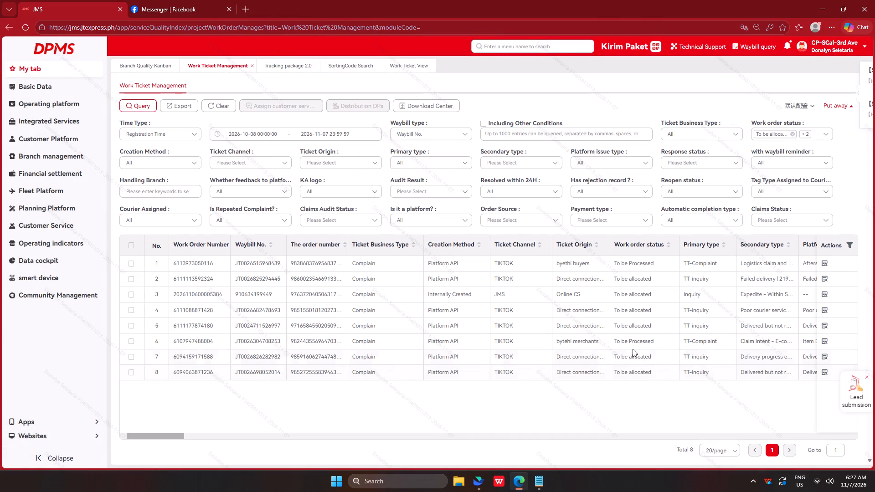
double_click(262, 373)
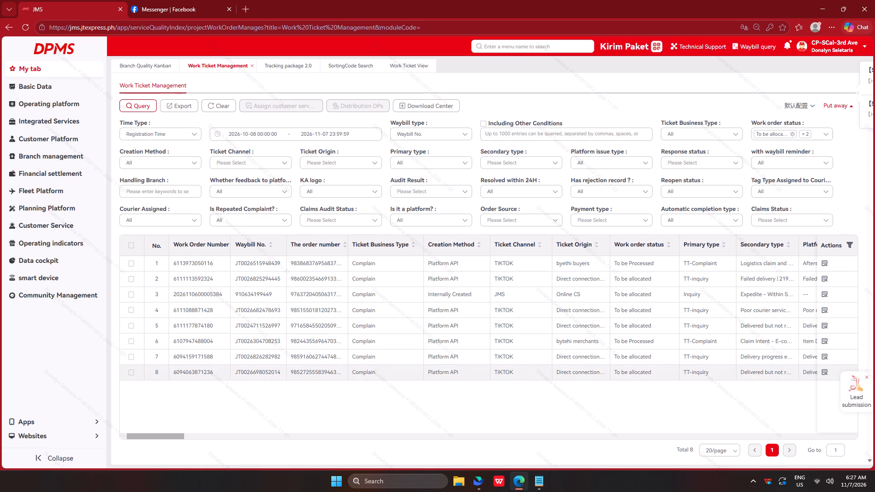
left_click(280, 342)
left_click(269, 67)
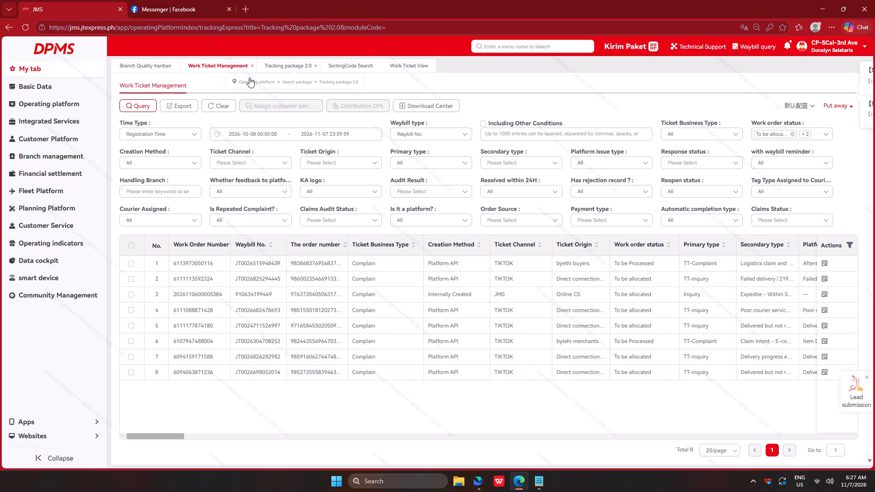
left_click(185, 99)
left_click(165, 237)
key("ctrl+v")
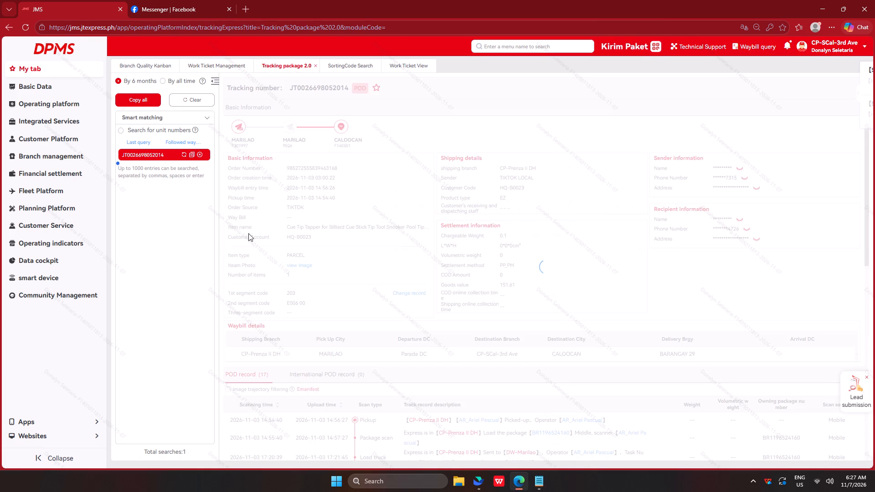
scroll(435, 286, "down", 6)
scroll(401, 369, "down", 4)
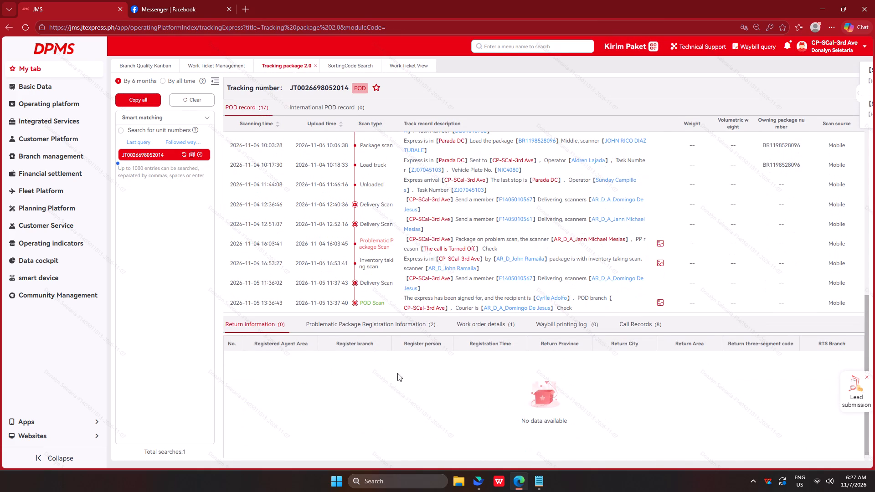
scroll(392, 366, "up", 2)
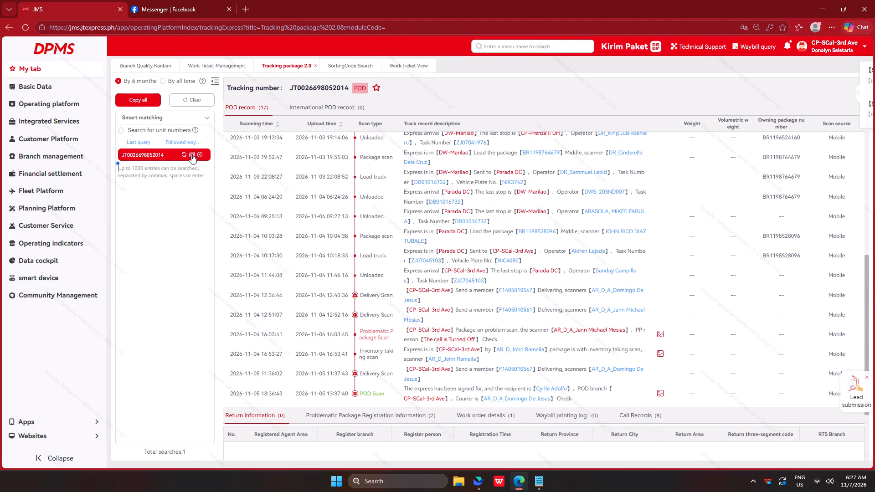
left_click(191, 154)
left_click(543, 481)
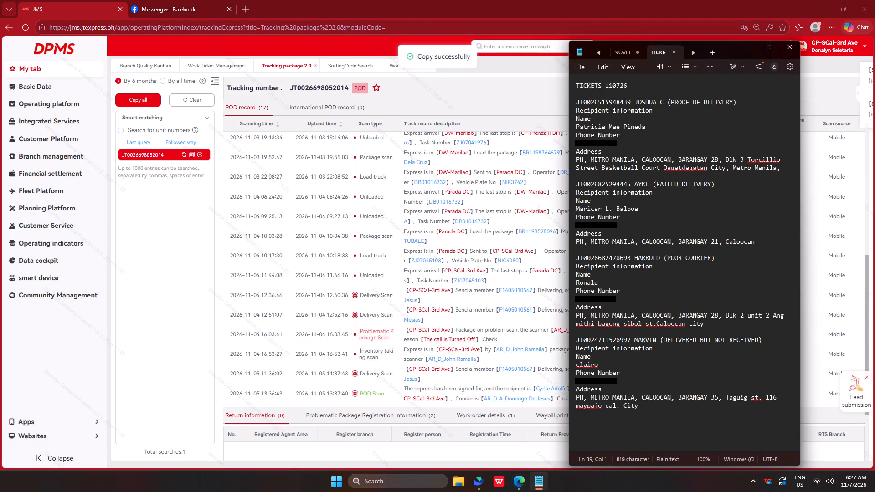
key("ctrl+v")
key("space")
type("dome")
key("BackSpace")
key("BackSpace")
key("BackSpace")
key("s")
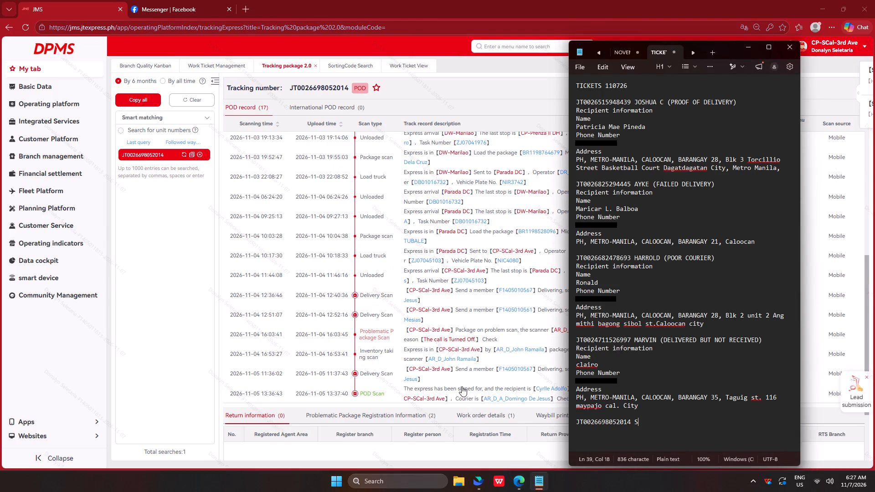
key("BackSpace")
key("BackSpace")
key("d")
key("BackSpace")
key("space")
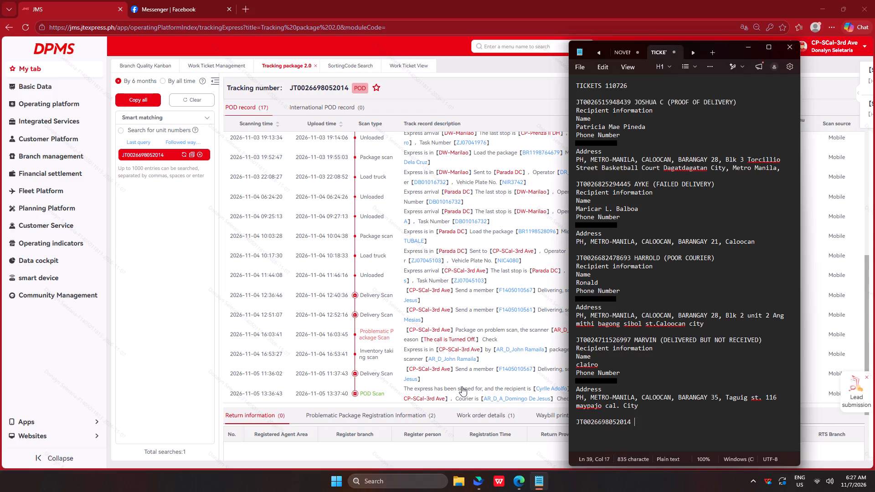
type("DOMENG")
key("space")
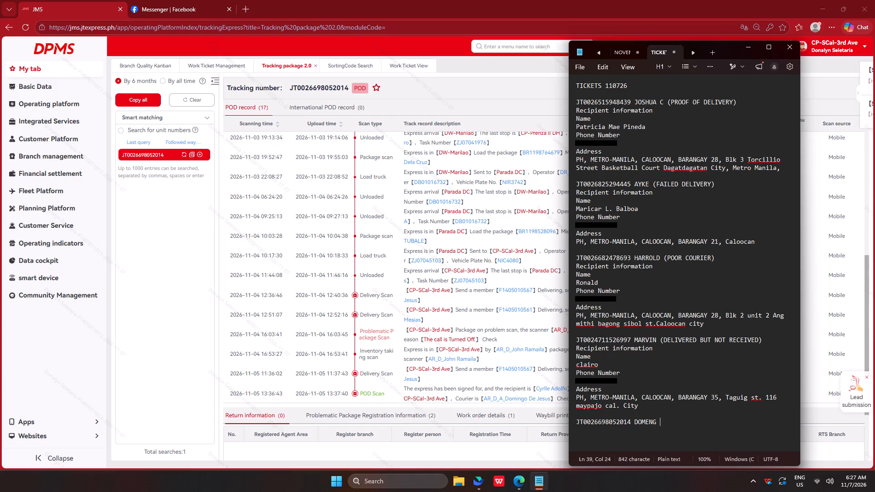
Copy the complaint type (DELIVERED BUT NOT RECEIVED) from the MARVIN entry and add it after DOMENG.
left_click_drag(660, 339, 767, 340)
key("ctrl+c")
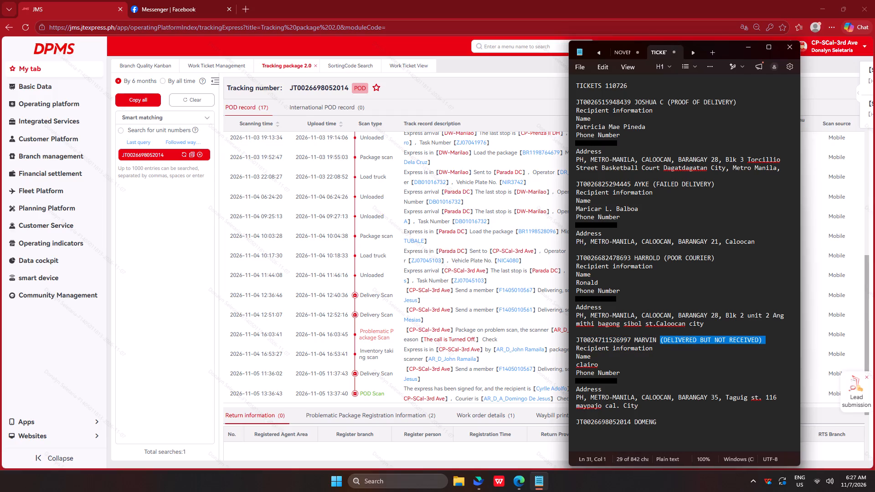
left_click(664, 423)
key("ctrl+v")
left_click(421, 227)
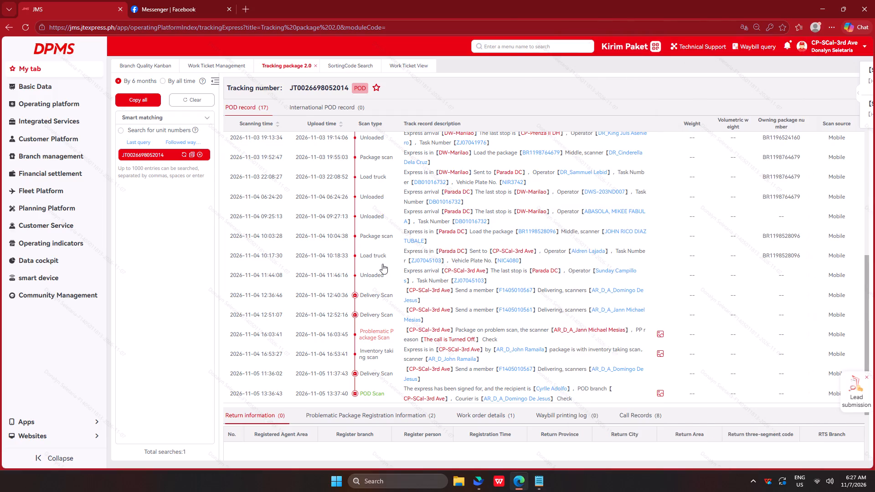
scroll(710, 219, "up", 7)
left_click(740, 198)
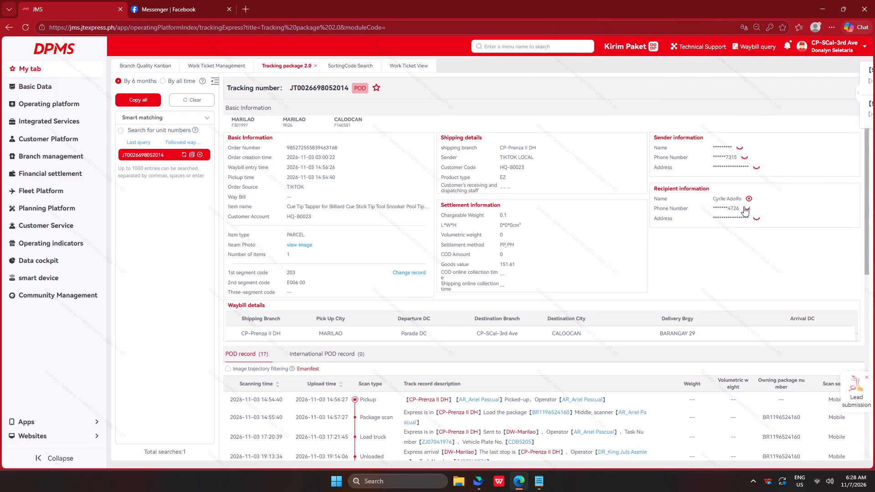
left_click(744, 206)
left_click(746, 210)
double_click(755, 218)
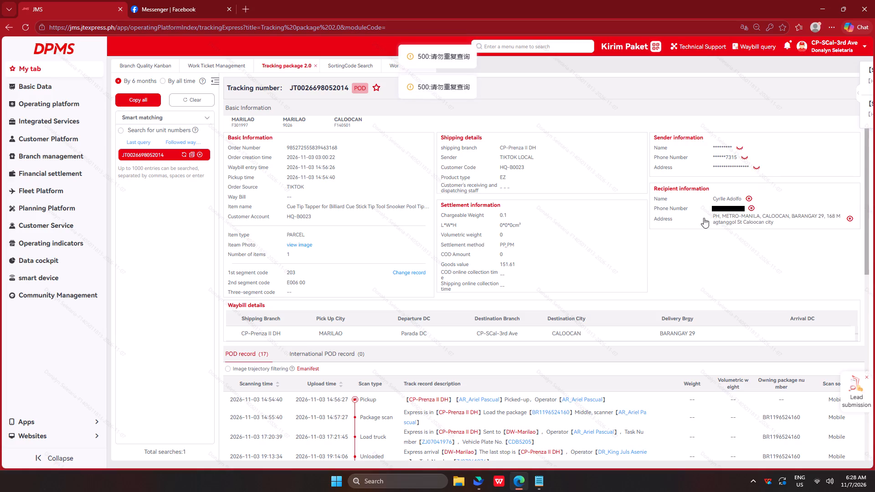
left_click_drag(653, 187, 781, 224)
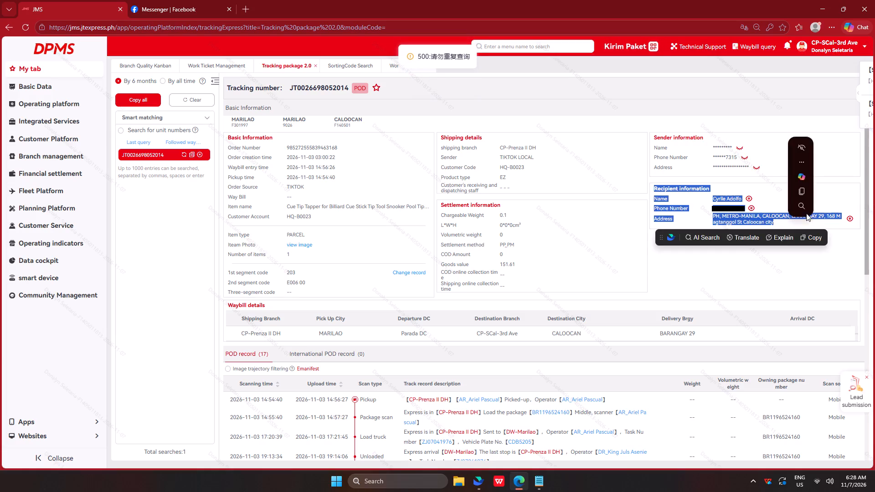
left_click(802, 192)
left_click(540, 482)
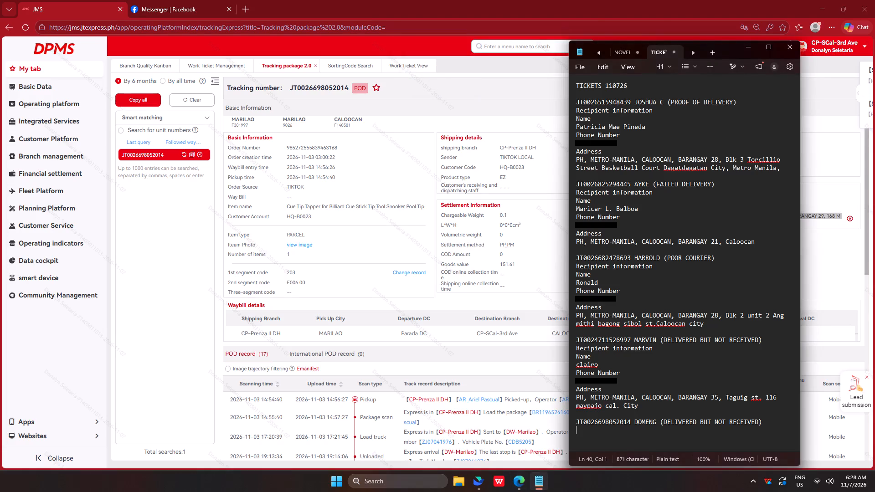
key("ctrl+v")
Copy the complete DOMENG entry in Notepad, from the waybill number through the address, and return to the browser.
scroll(657, 364, "down", 5)
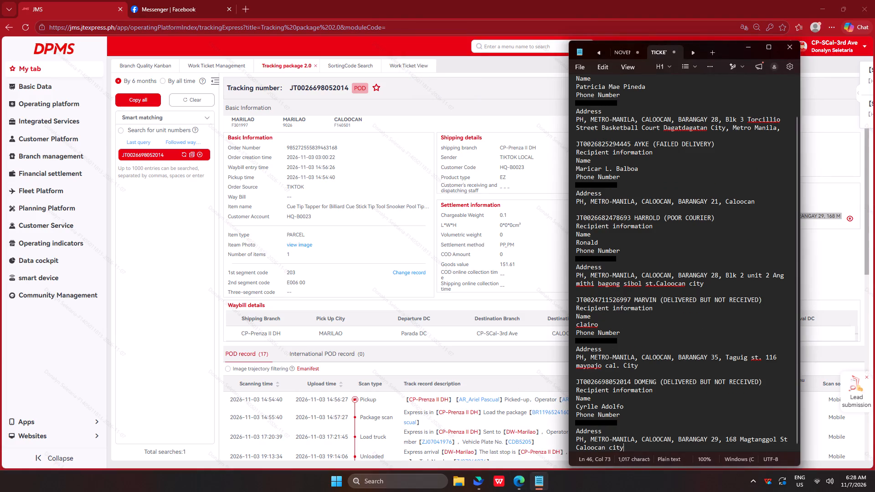
left_click_drag(575, 381, 644, 453)
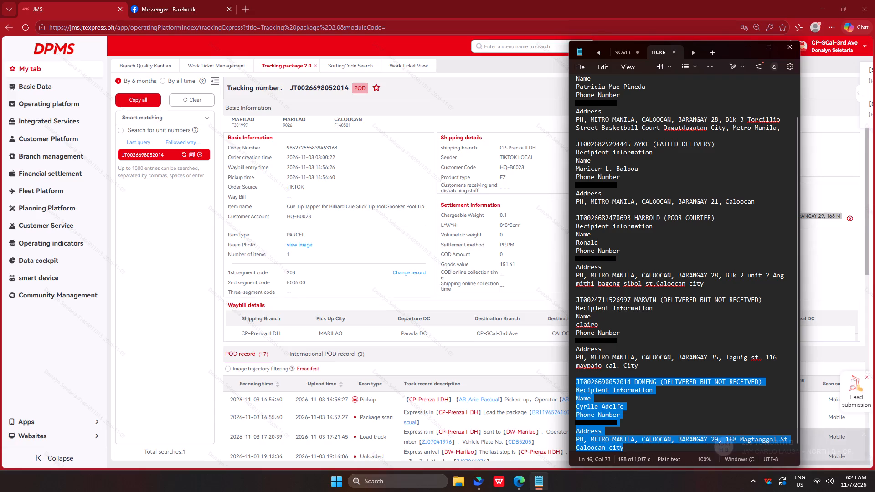
left_click_drag(644, 453, 647, 453)
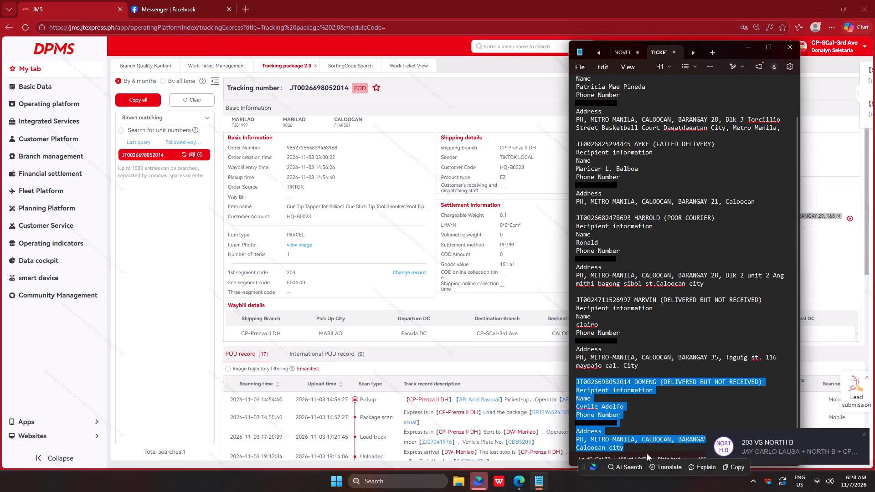
key("ctrl+c")
left_click(395, 208)
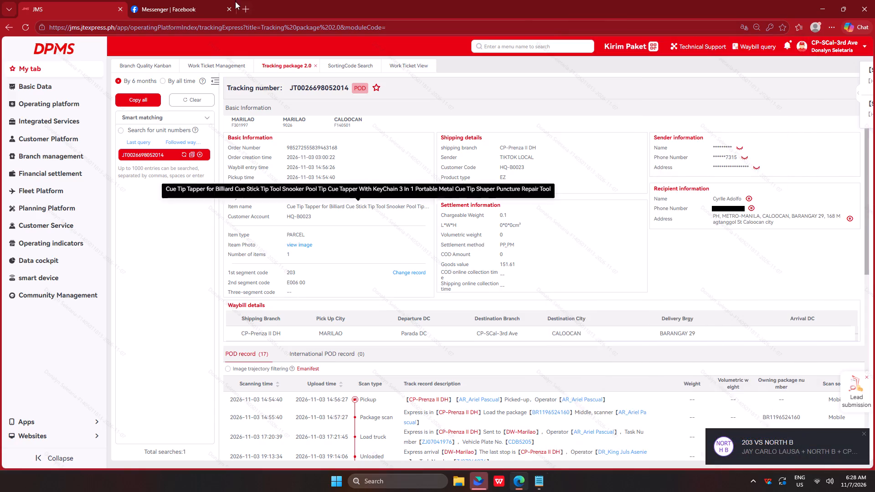
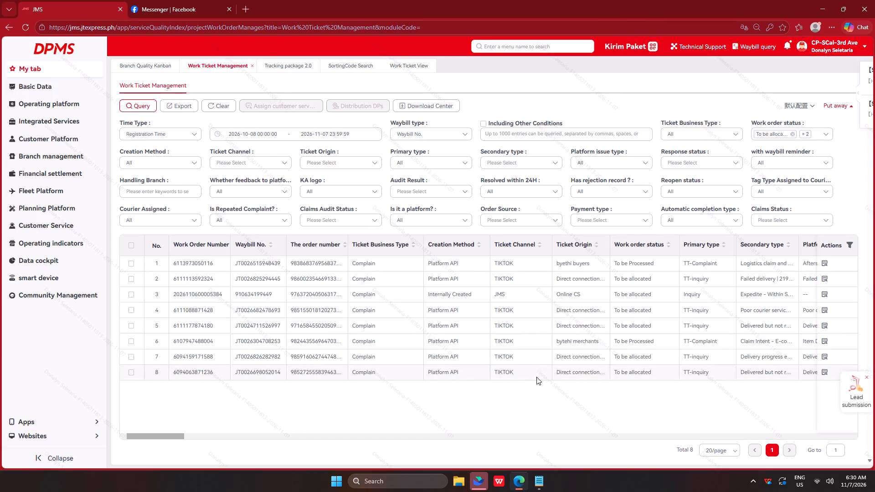
left_click(823, 371)
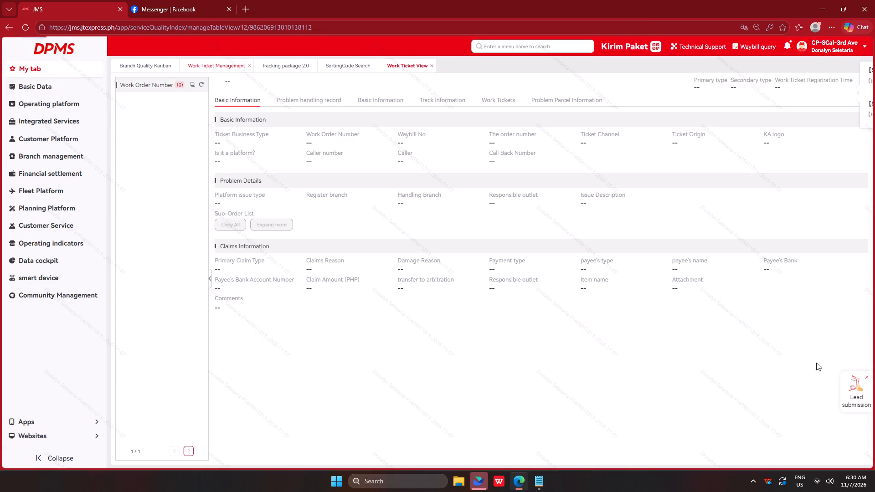
left_click(500, 101)
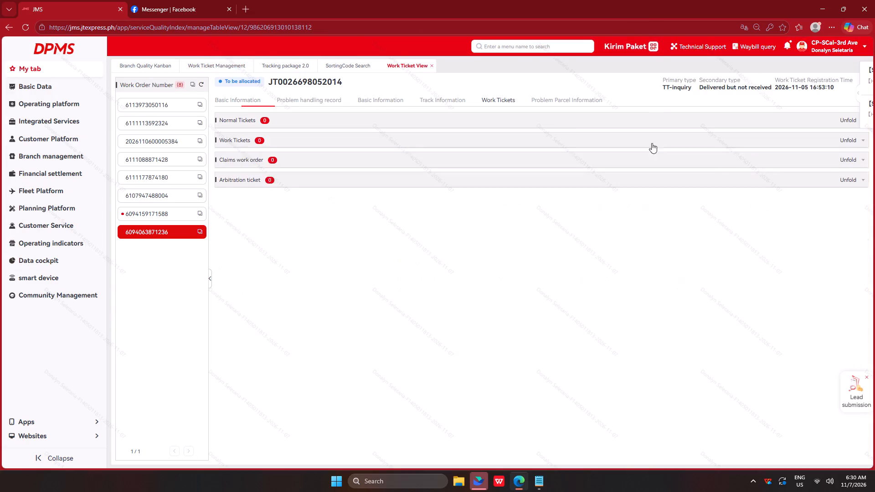
left_click(237, 193)
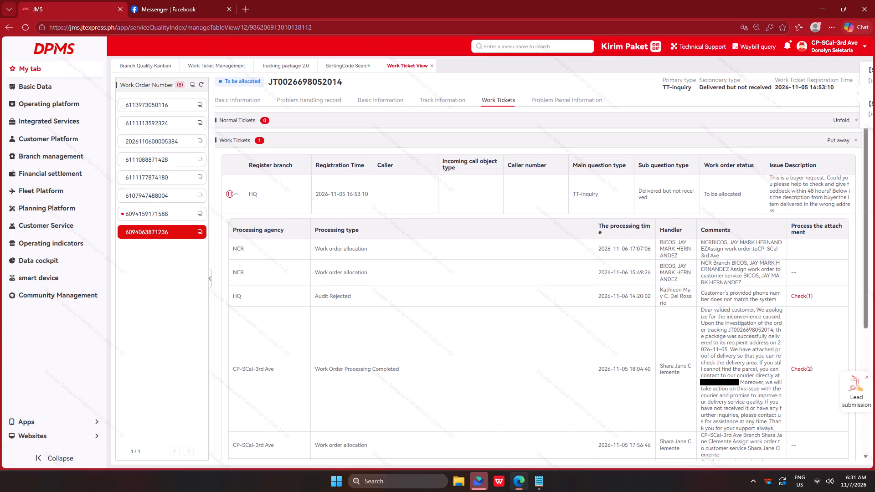
left_click(803, 297)
left_click(319, 136)
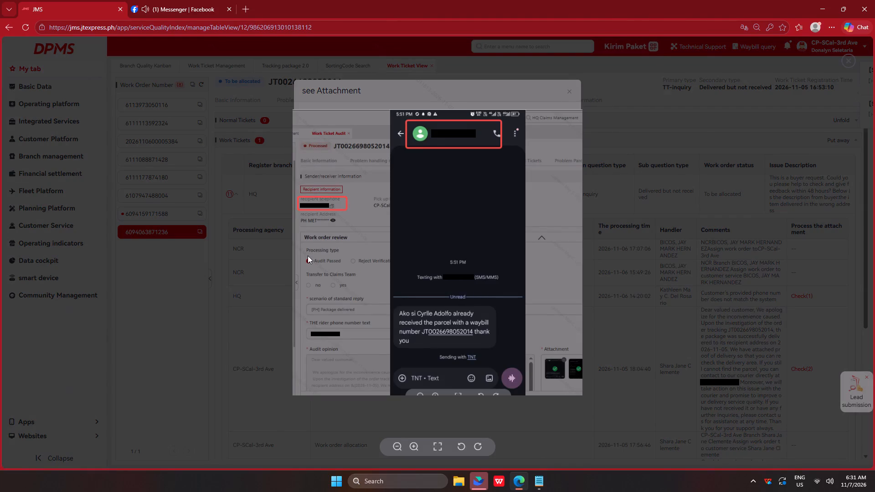
left_click(535, 483)
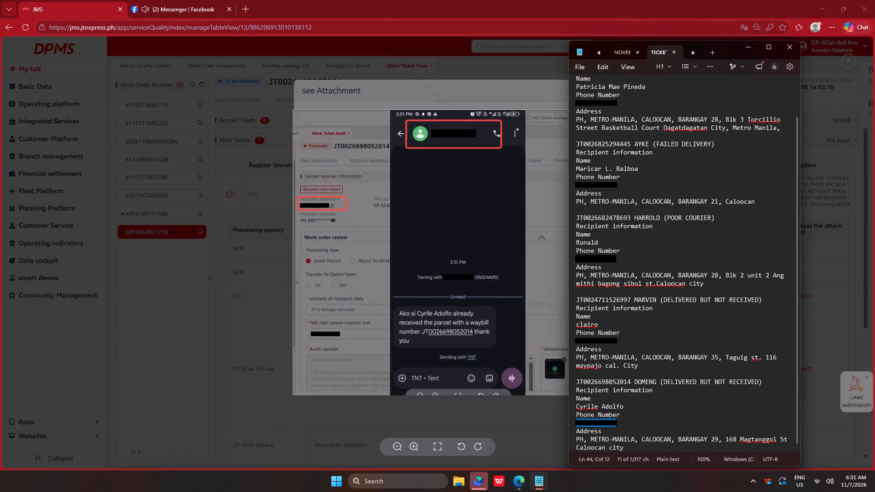
scroll(655, 377, "down", 8)
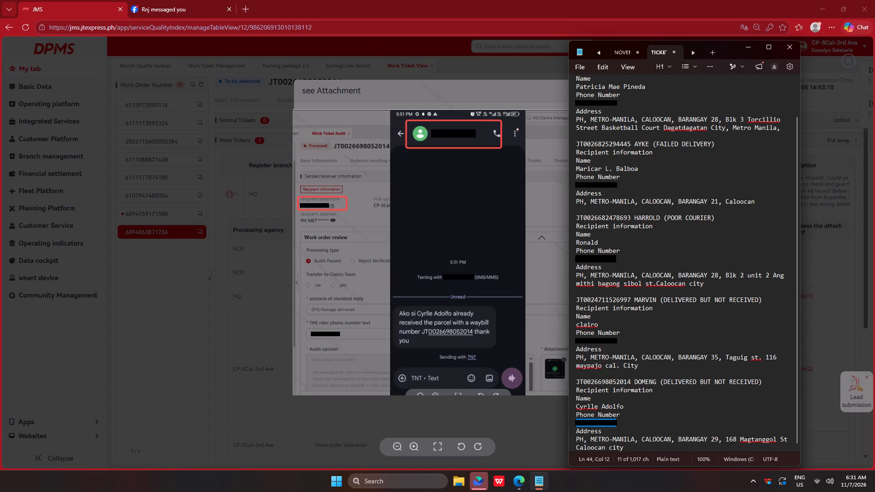
Close the open attachment and frame a screenshot of the work ticket table from its header row through the Audit Rejected row.
left_click(217, 260)
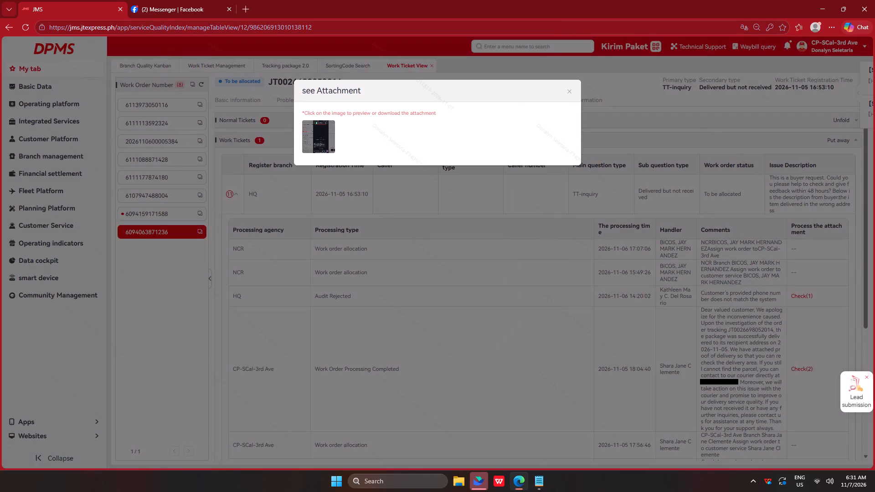
left_click(567, 91)
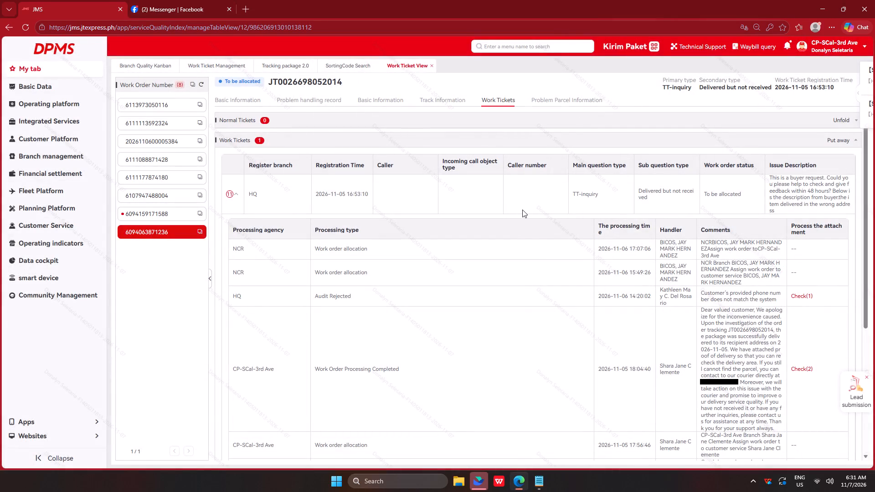
key("ctrl+shift+a")
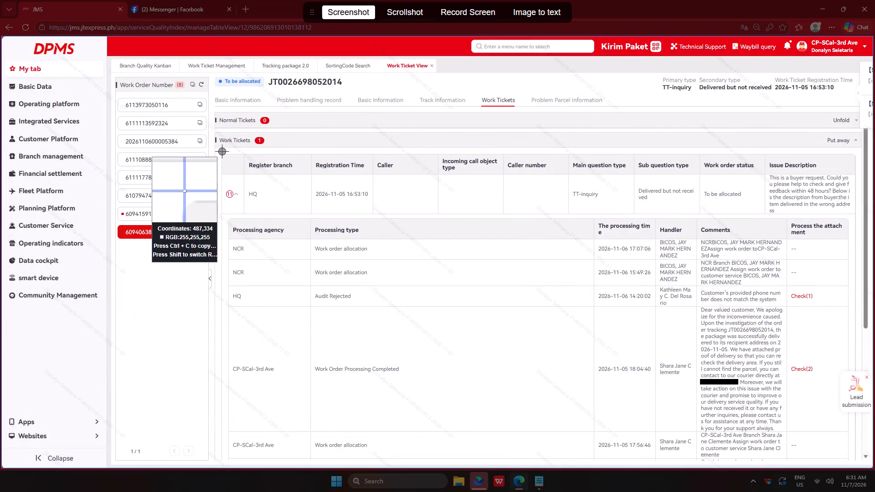
left_click_drag(222, 152, 790, 395)
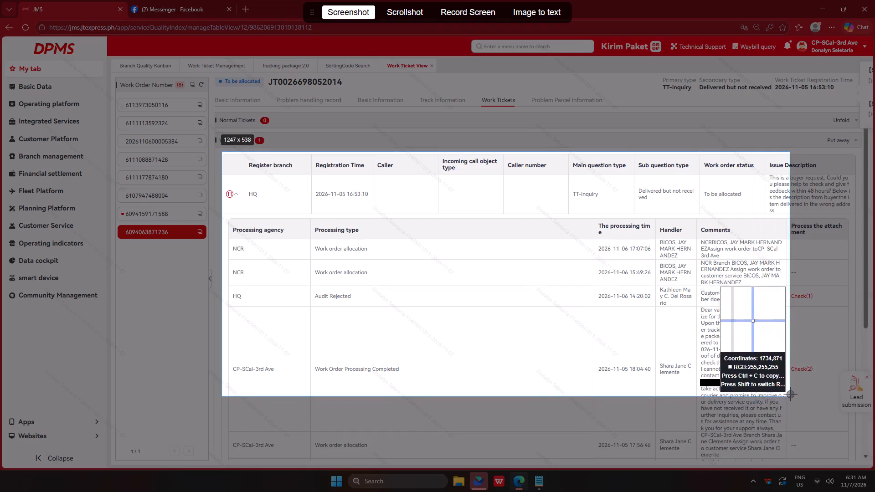
left_click_drag(790, 395, 849, 308)
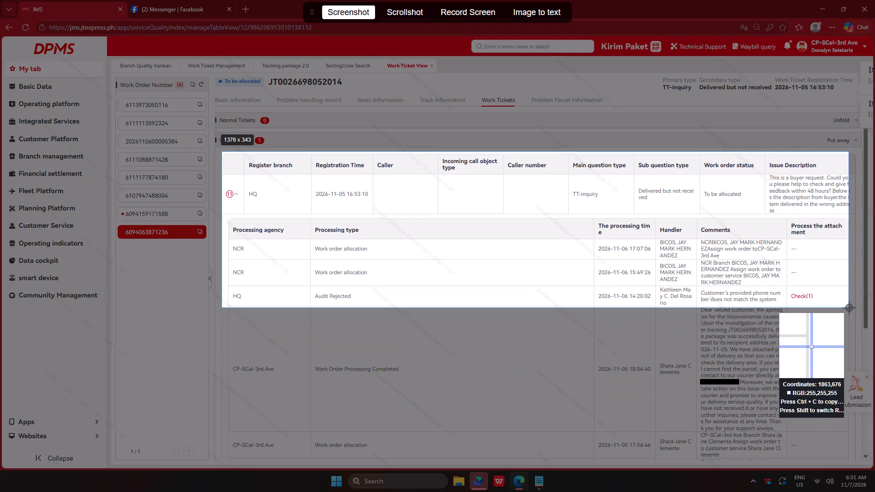
left_click_drag(849, 308, 849, 310)
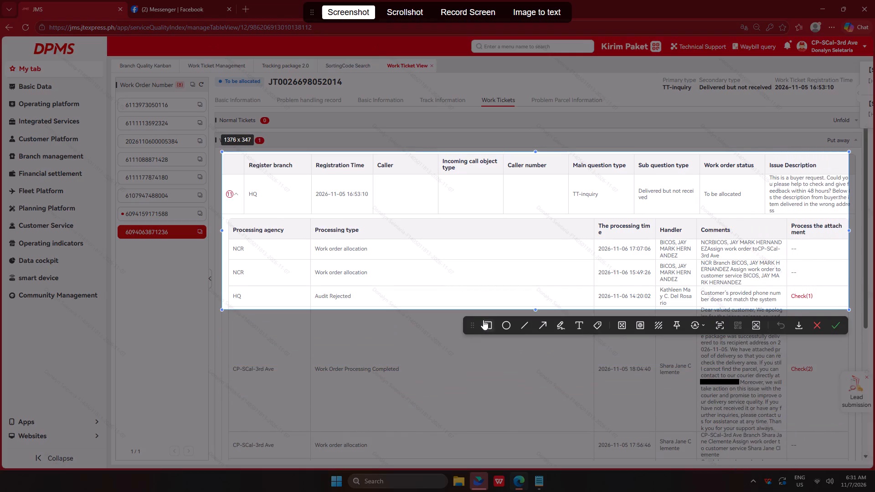
Outline "Audit Rejected" and its comment "Customer's provided phone number does not match the system" with red rectangles on the screenshot.
left_click(485, 320)
left_click_drag(308, 285, 360, 306)
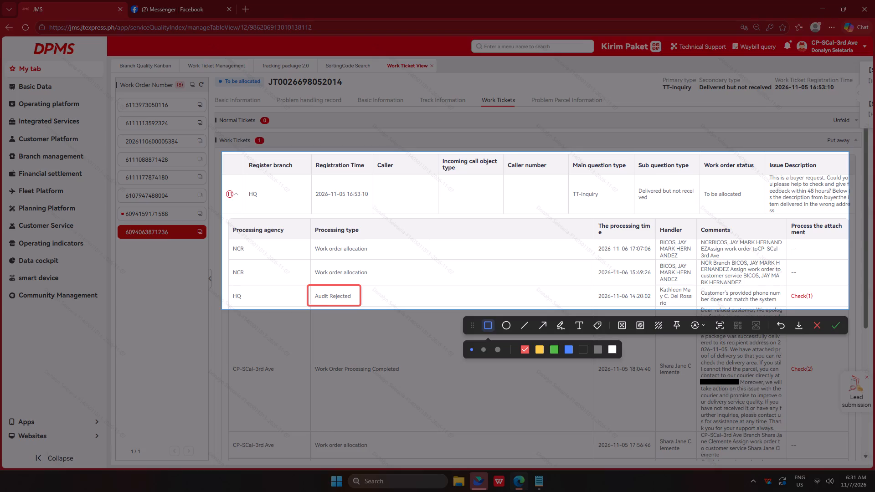
left_click_drag(695, 286, 787, 307)
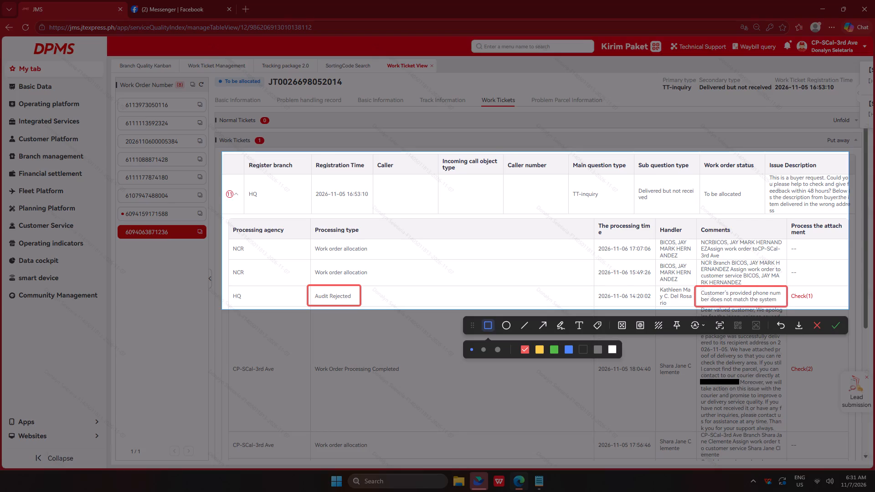
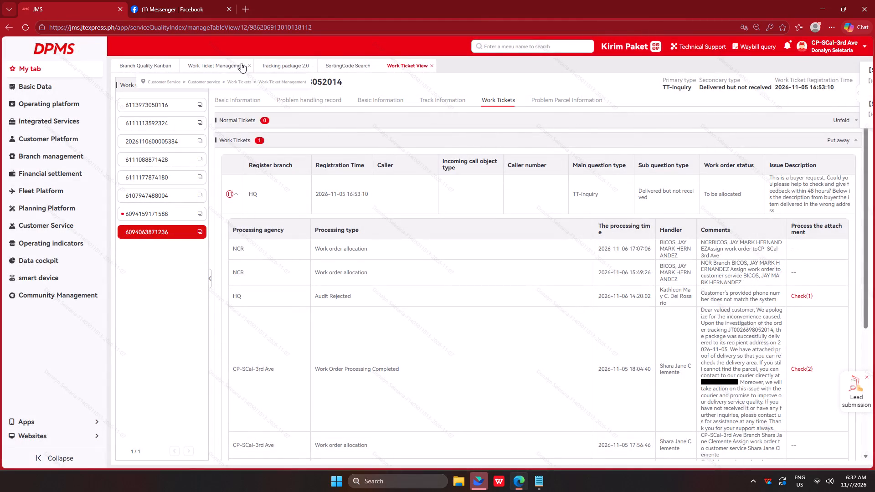
Return from the open work ticket's details to the Work Ticket Management list.
left_click(208, 62)
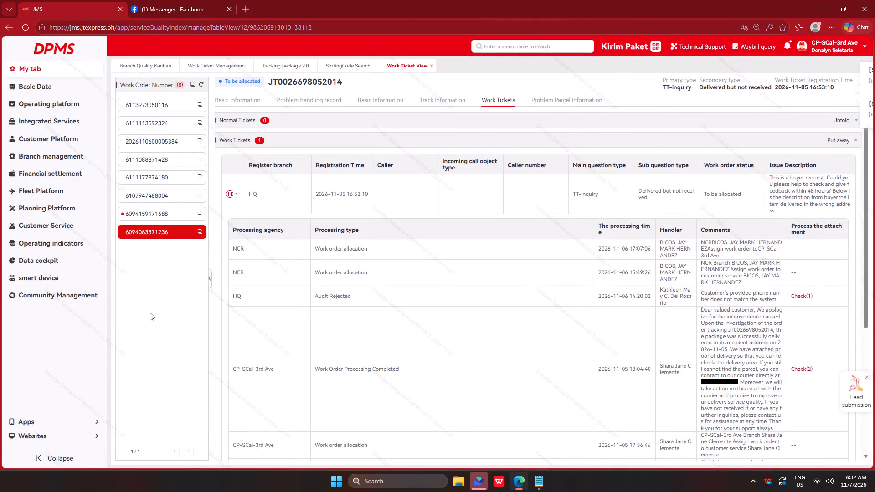
left_click(199, 70)
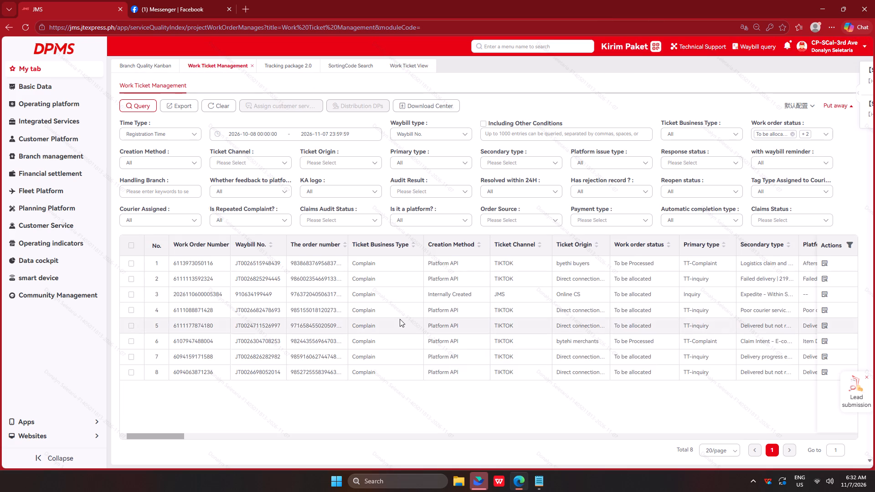
left_click(129, 263)
left_click(133, 278)
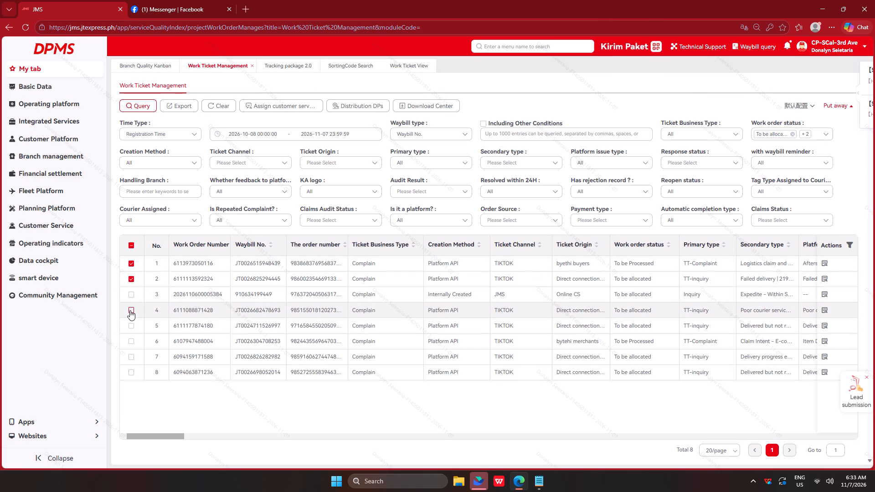
left_click(130, 310)
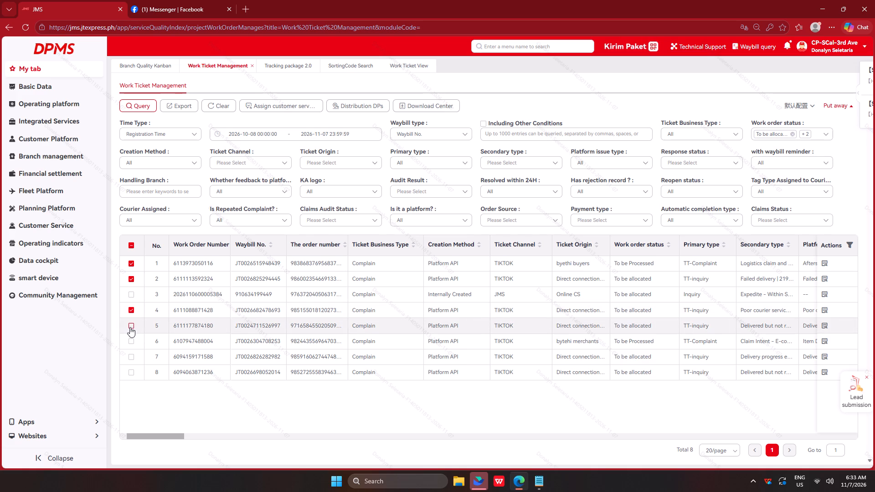
left_click(129, 326)
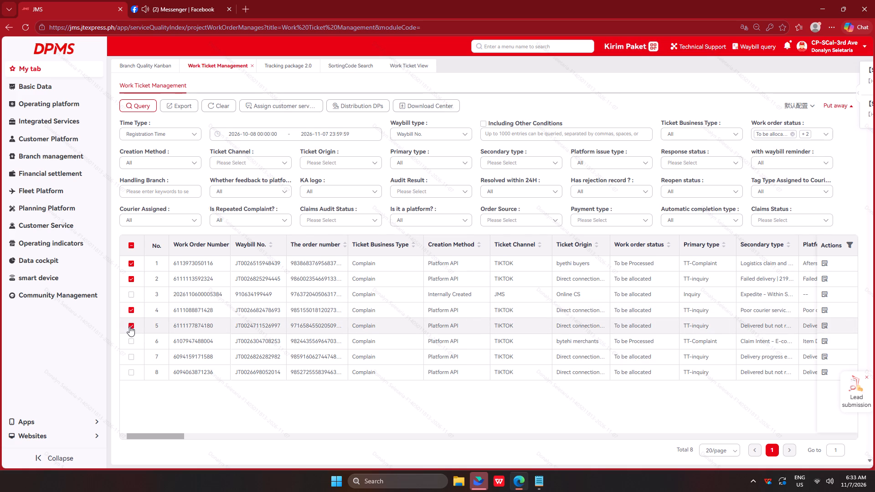
left_click(130, 372)
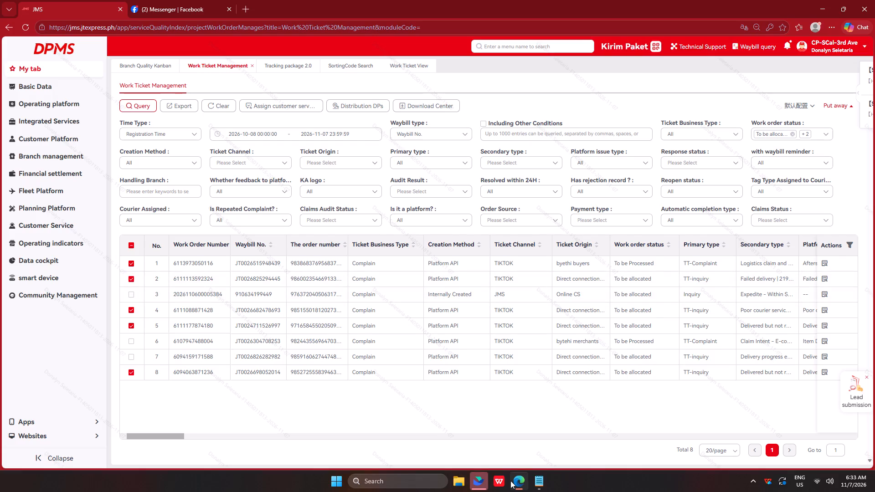
Switch to Notepad and check the logged TICKETS 110726 waybill entries against the tickets selected in the list.
left_click(534, 478)
scroll(687, 184, "up", 5)
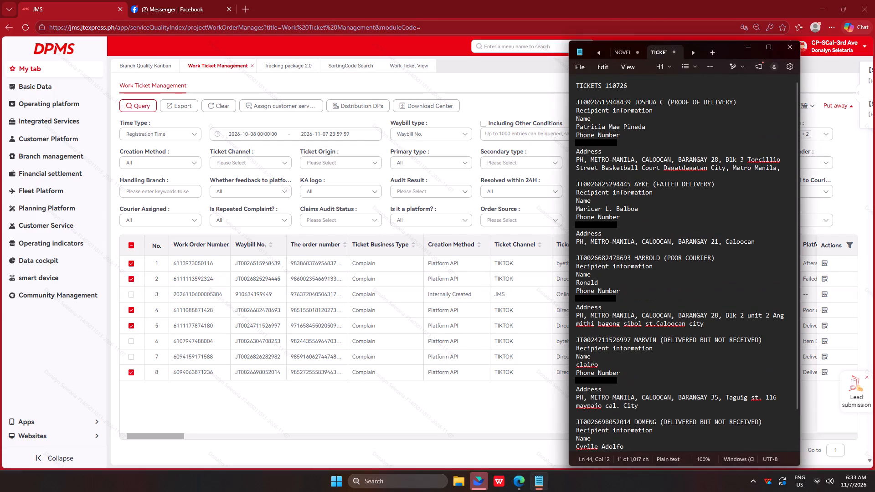
scroll(692, 224, "up", 7)
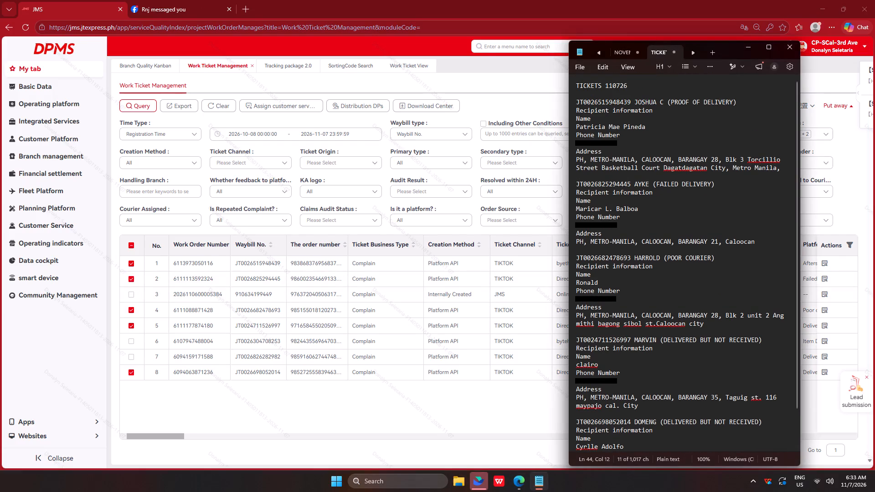
scroll(620, 415, "down", 7)
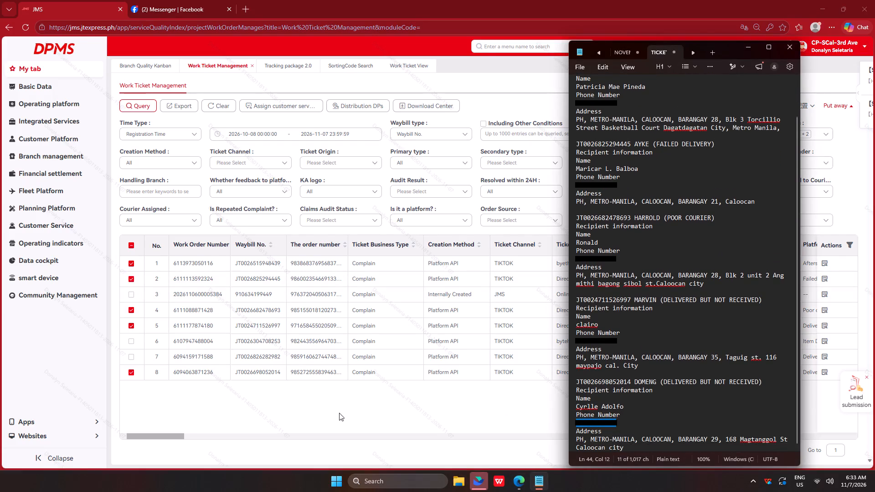
left_click(259, 107)
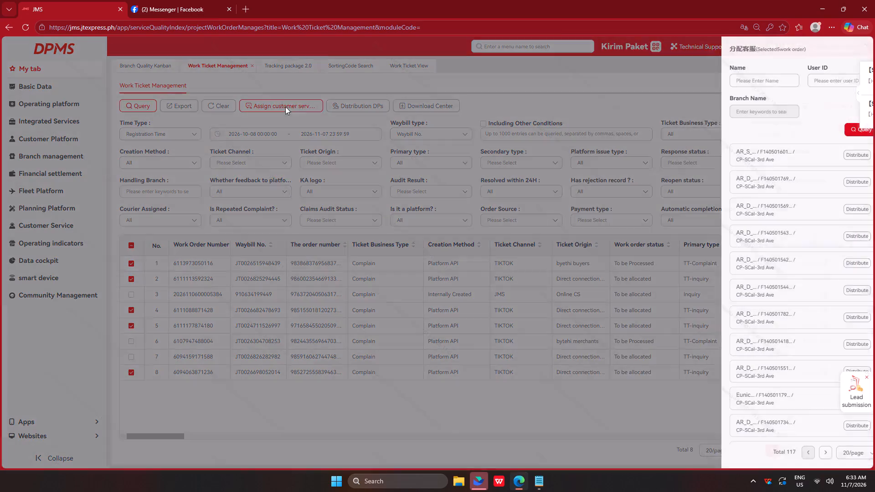
left_click(742, 80)
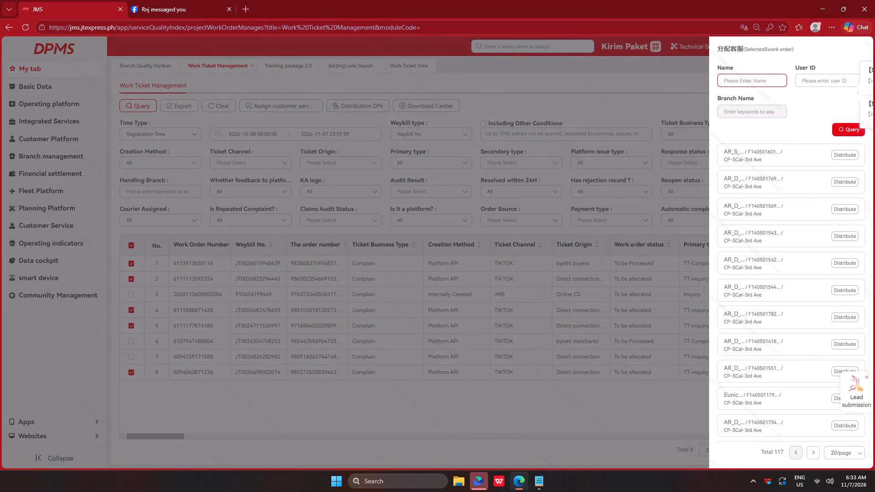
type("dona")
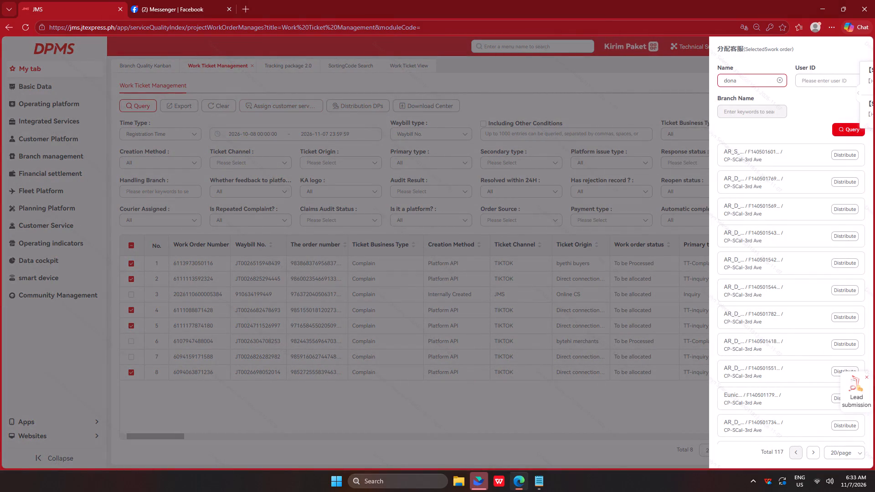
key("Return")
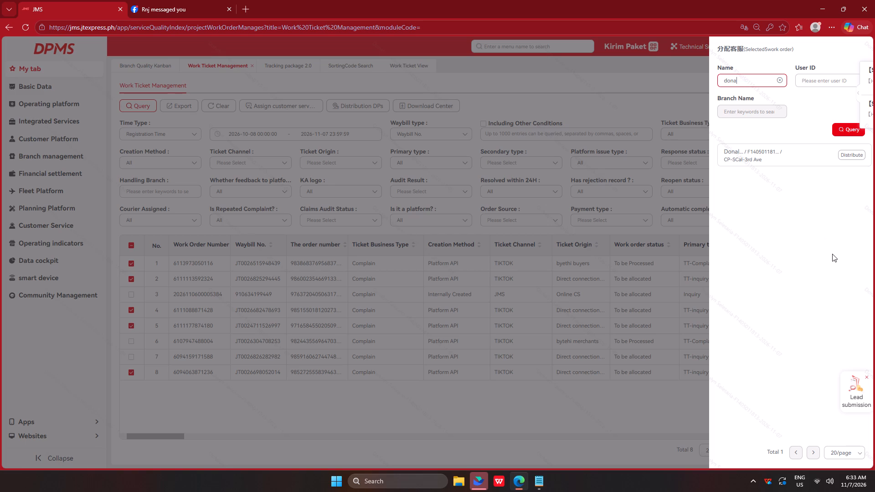
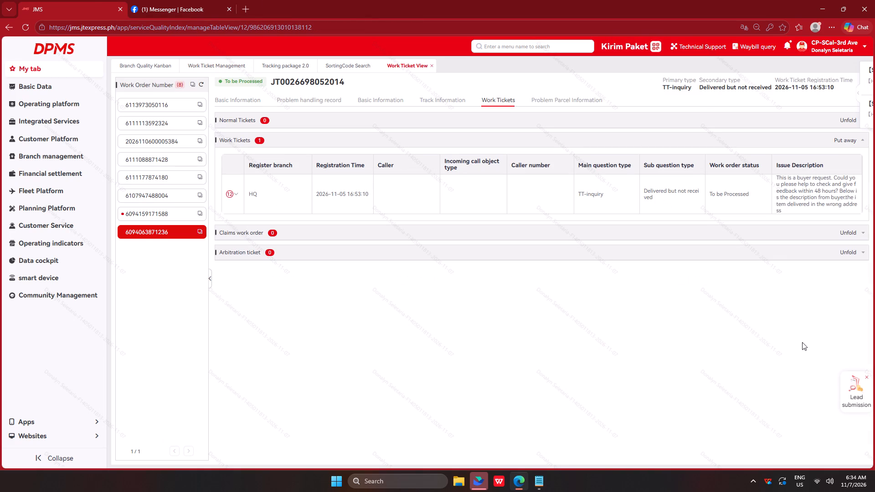
left_click(231, 195)
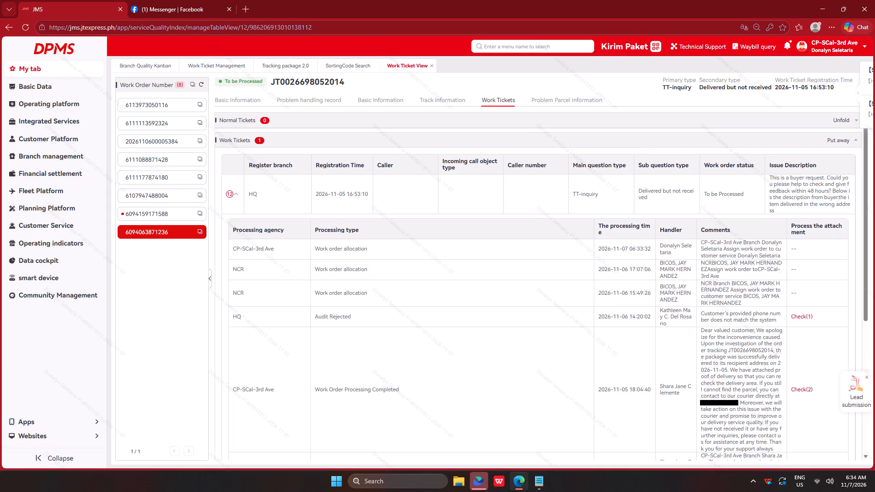
left_click(800, 316)
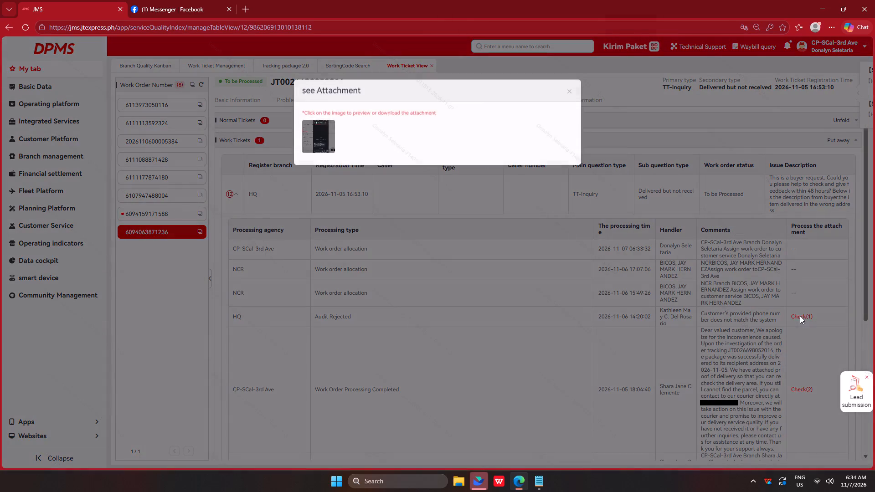
left_click(686, 319)
left_click(866, 377)
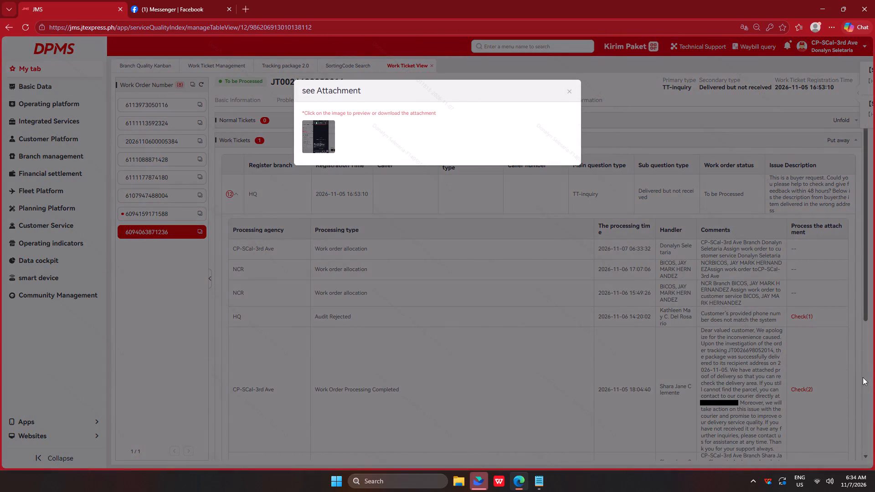
left_click(569, 89)
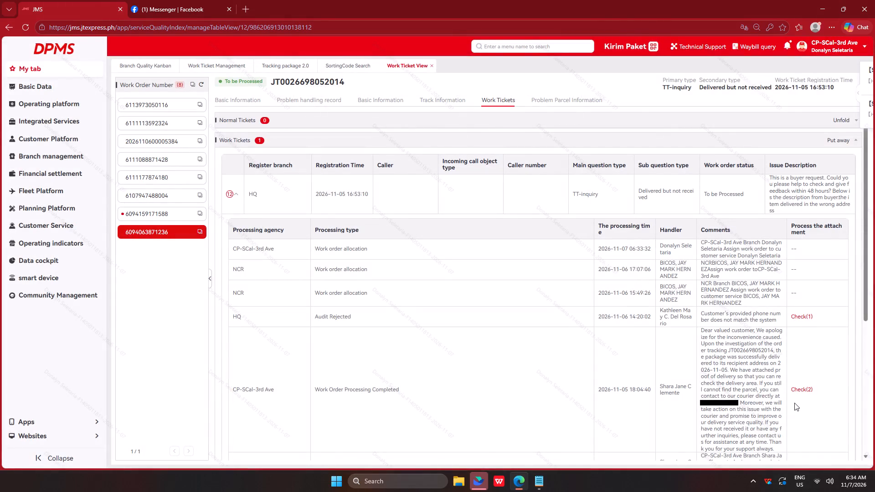
Preview the first proof image attached to the Work Order Processing Completed entry by CP-SCal-3rd Ave.
left_click(799, 387)
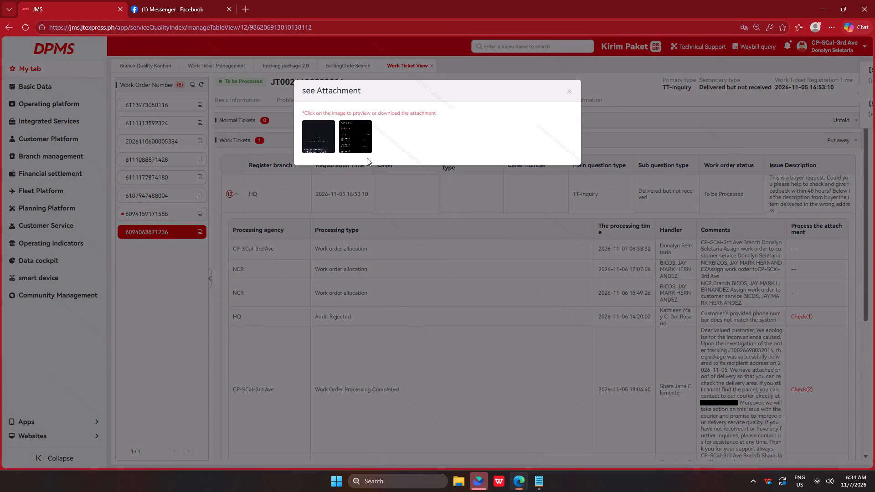
left_click(321, 135)
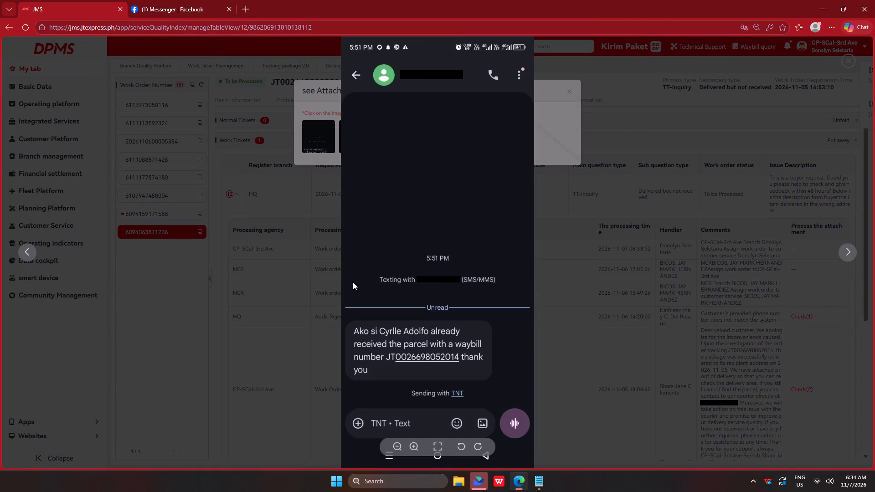
Close the proof image preview and the attachment list of the Work Order Processing Completed entry.
left_click(649, 327)
left_click(674, 324)
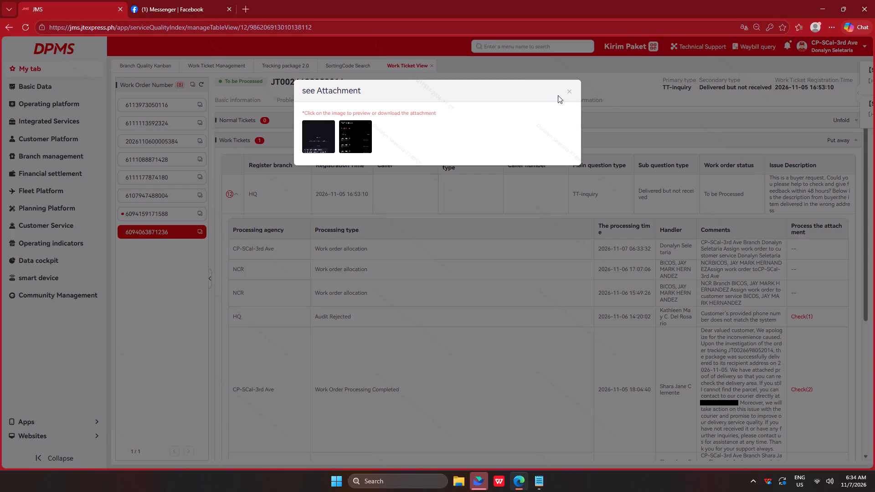
left_click(568, 92)
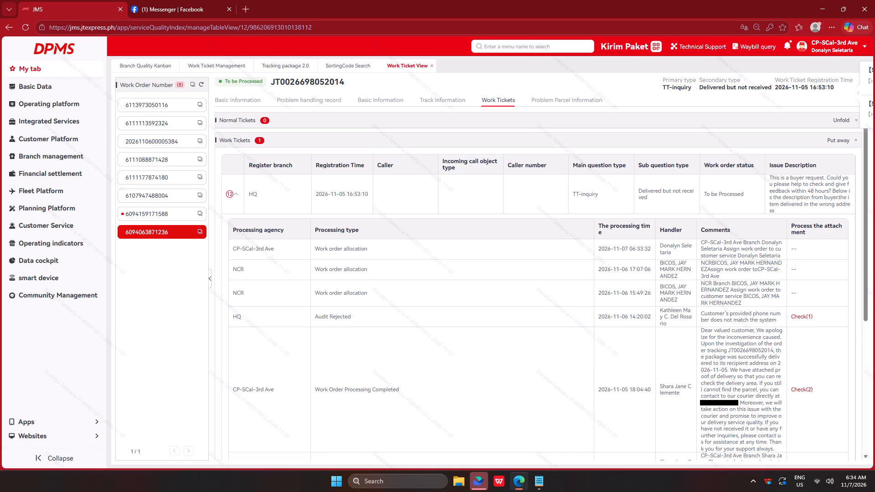
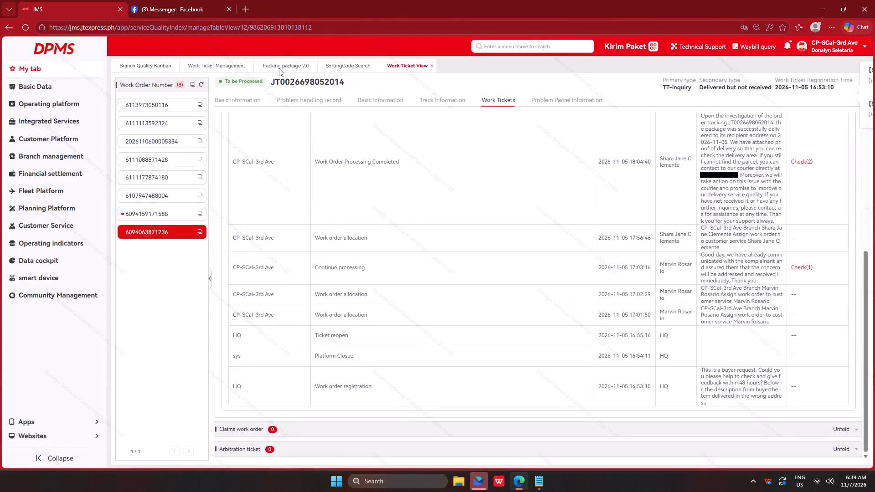
left_click(294, 66)
left_click(190, 101)
left_click(157, 227)
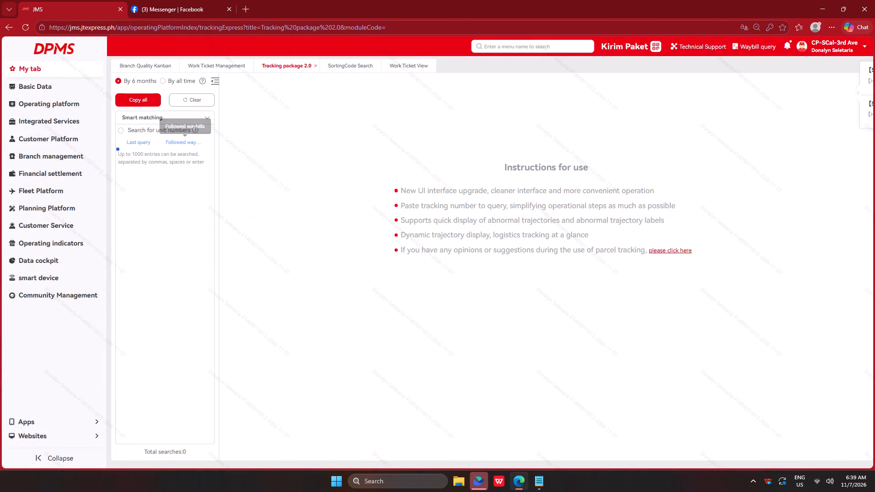
key("ctrl+v")
Preview both proof-of-delivery photos attached to the POD Scan record by CP-SCal-3rd Ave, then close the attachments.
scroll(662, 285, "down", 8)
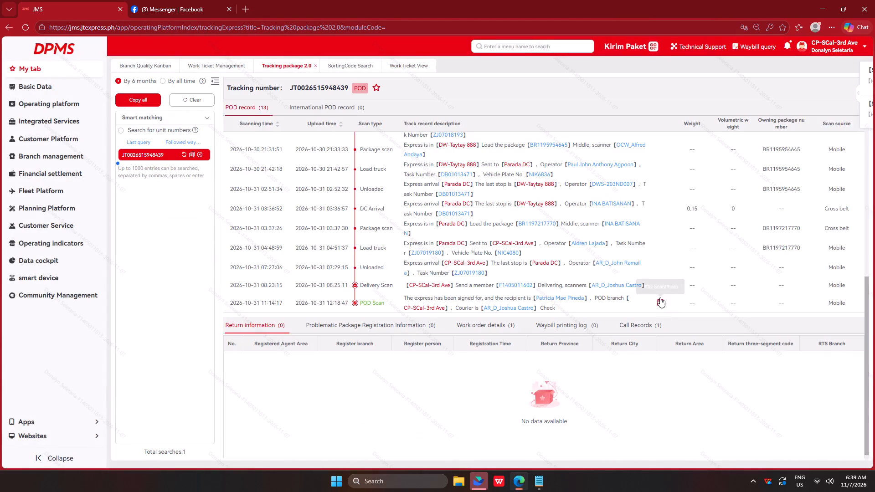
left_click(661, 303)
left_click(363, 176)
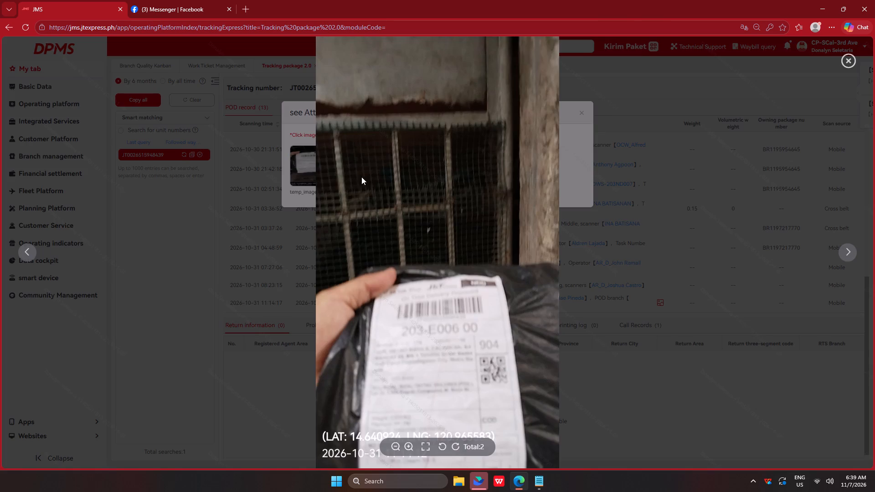
left_click(741, 272)
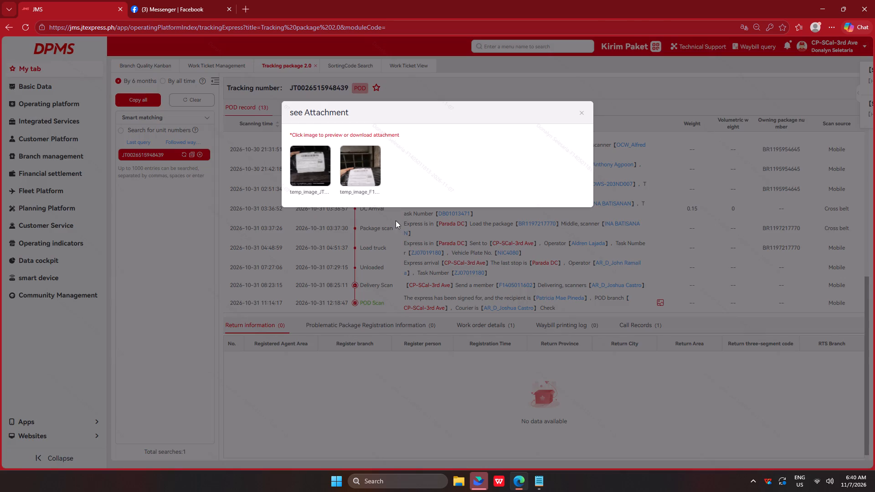
left_click(310, 177)
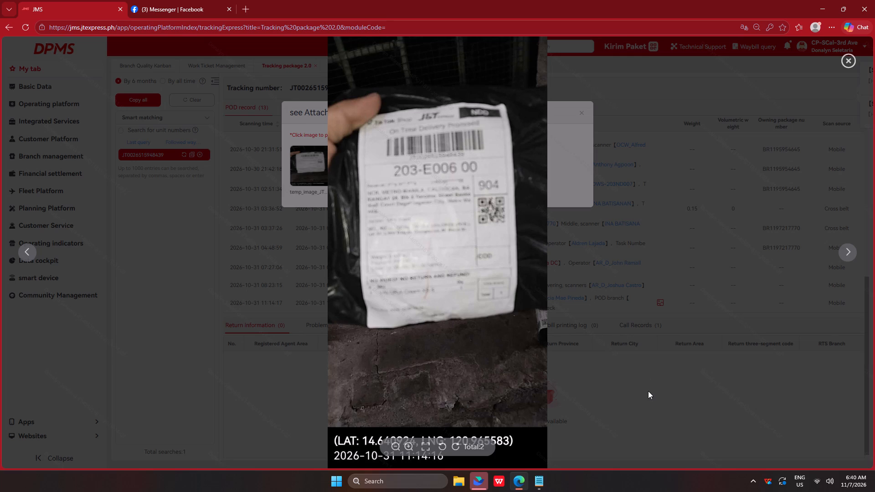
left_click(599, 262)
left_click(599, 262)
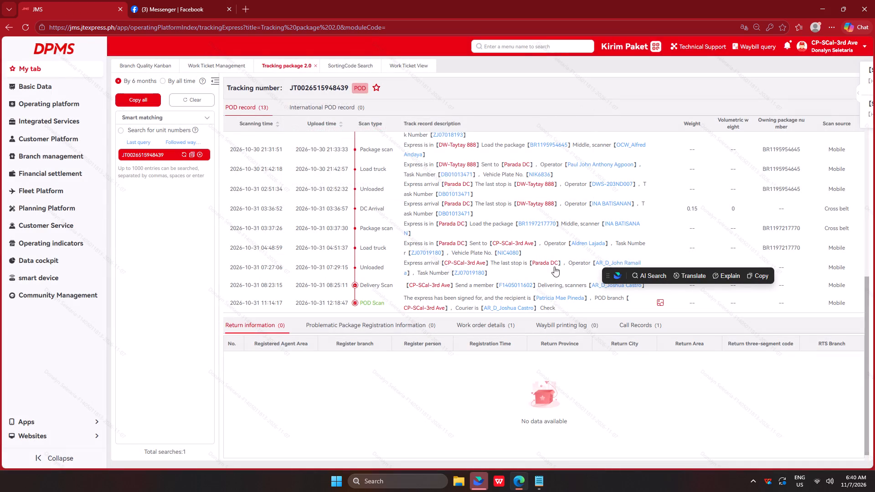
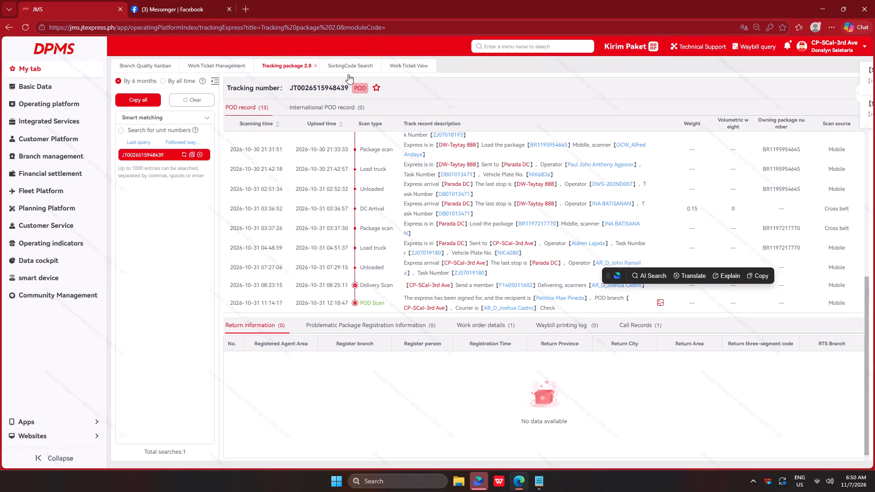
Return to the Work Ticket View page and close it.
left_click(407, 60)
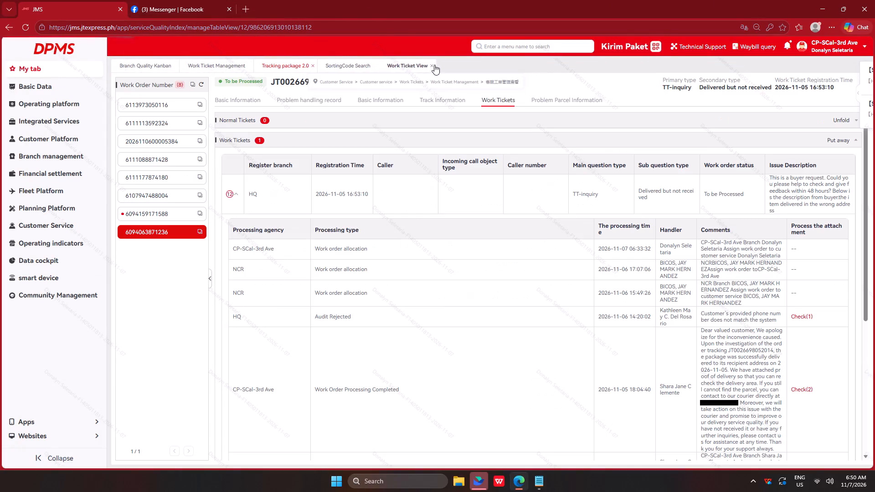
left_click(432, 65)
Open the My tab list of saved modules.
left_click(41, 65)
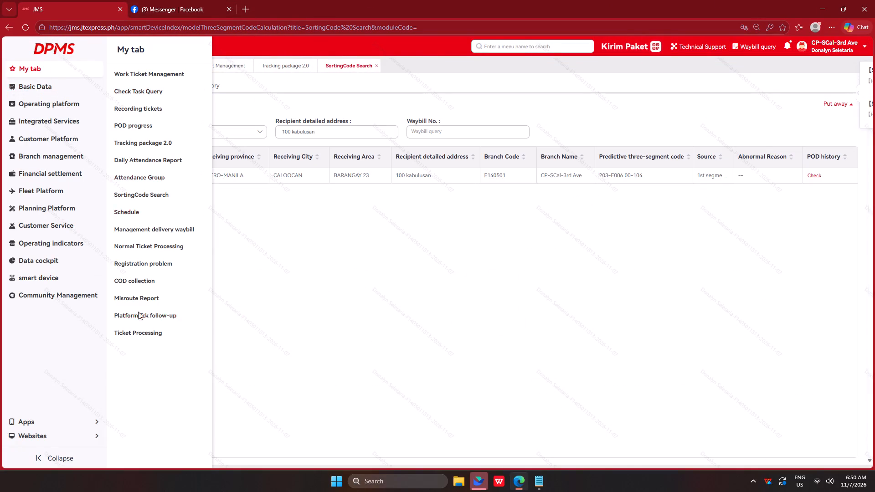
Open Ticket Processing and query the tickets awaiting processing with registration dates from 2026-10-08 to 2026-11-07.
left_click(146, 331)
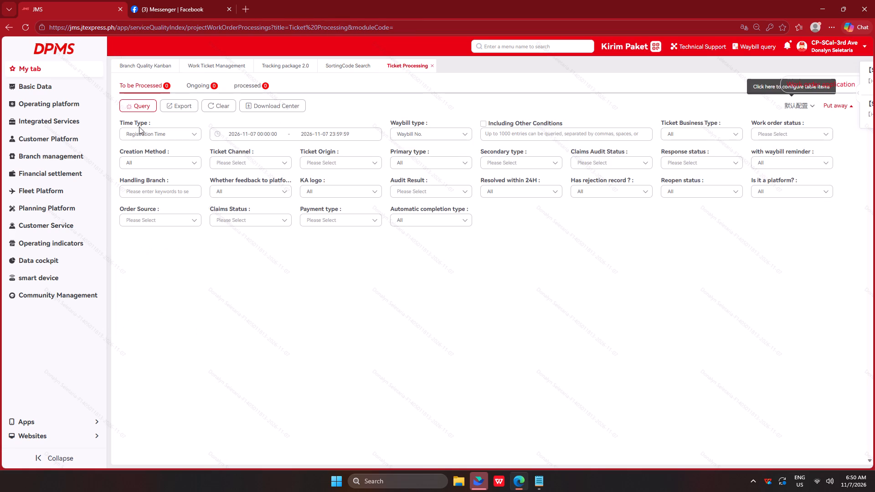
left_click(141, 106)
left_click(265, 136)
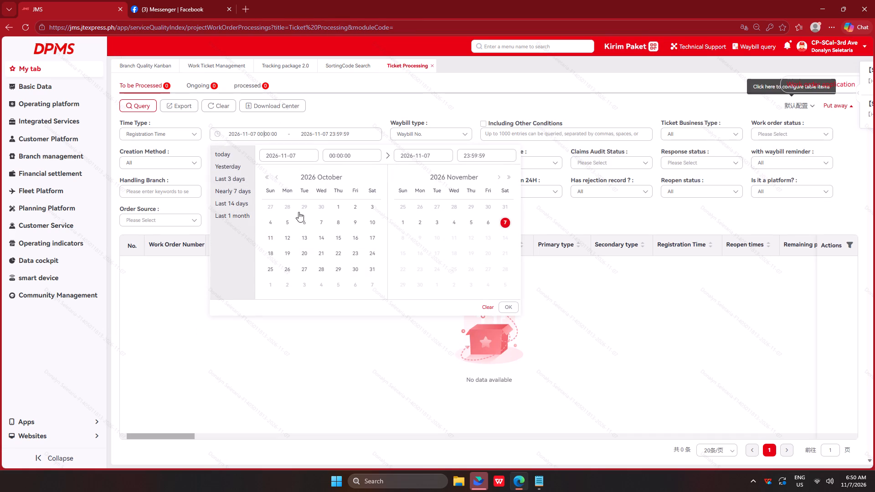
left_click(337, 221)
left_click(502, 220)
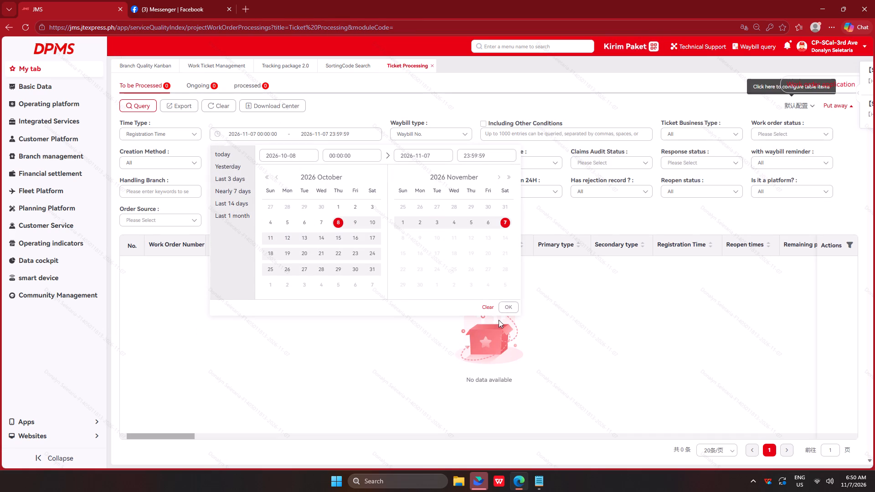
left_click(509, 307)
left_click(134, 105)
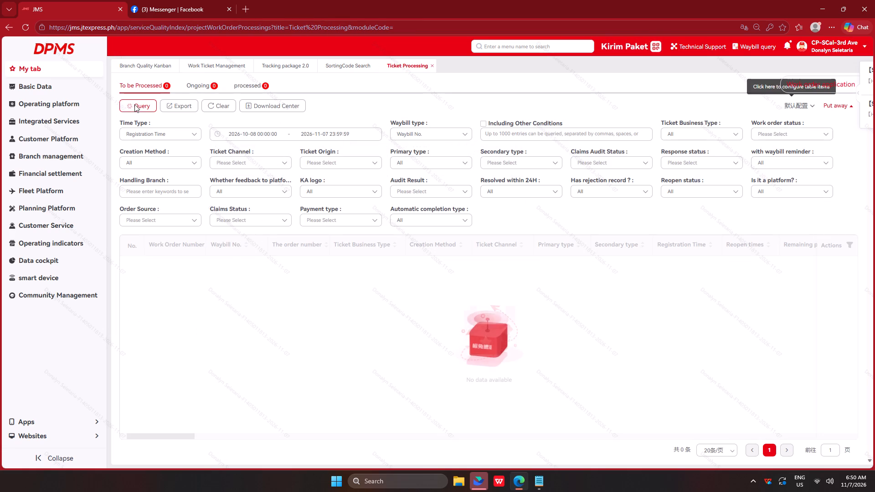
left_click(134, 104)
left_click(135, 105)
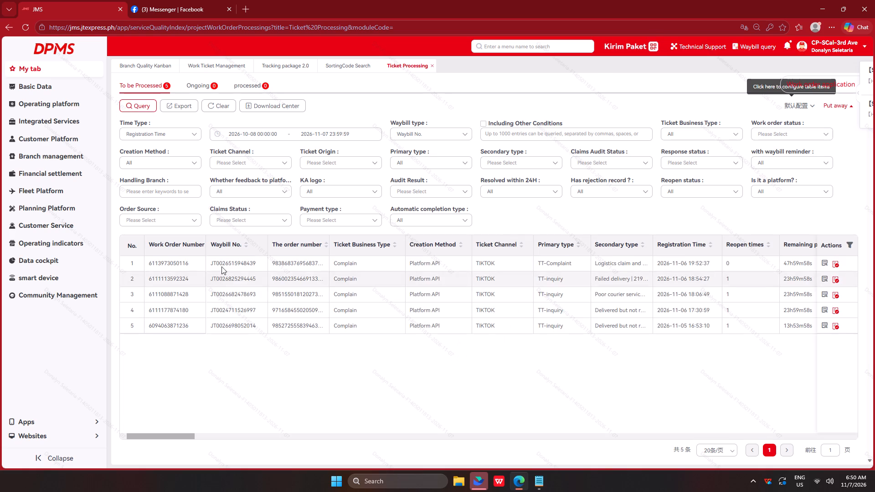
double_click(226, 263)
left_click(247, 229)
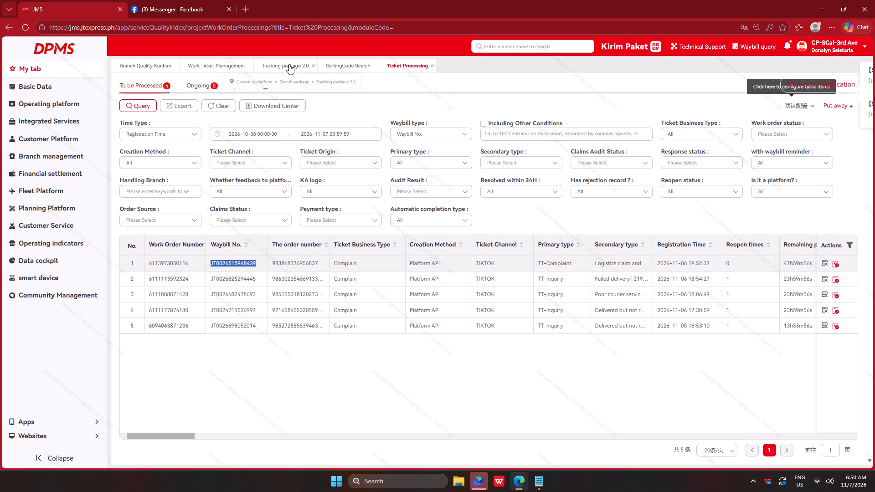
left_click(289, 64)
left_click(186, 95)
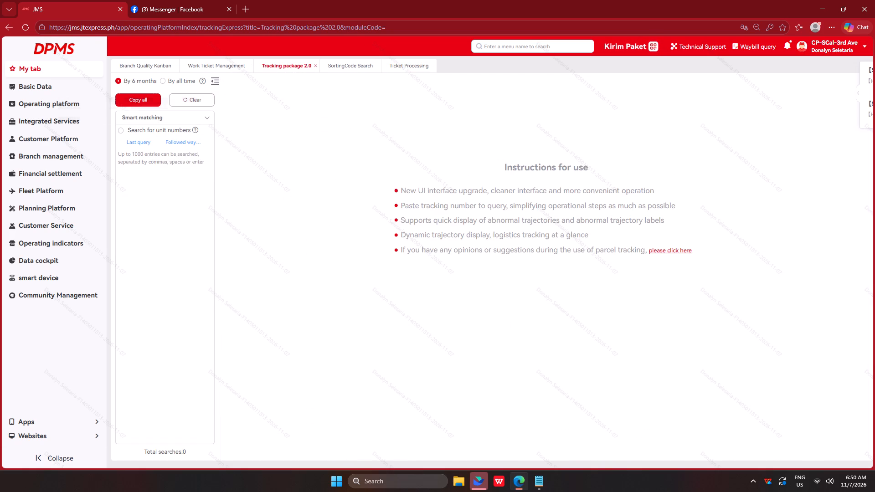
left_click(164, 260)
key("ctrl+v")
scroll(612, 302, "down", 8)
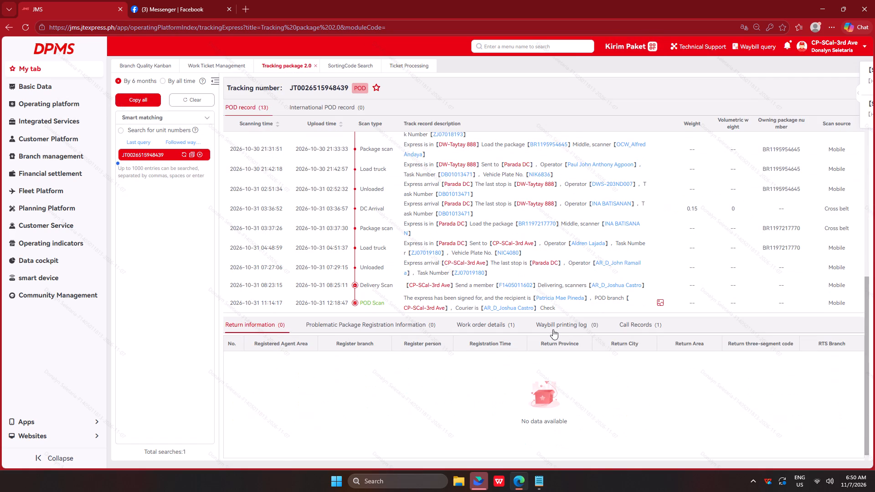
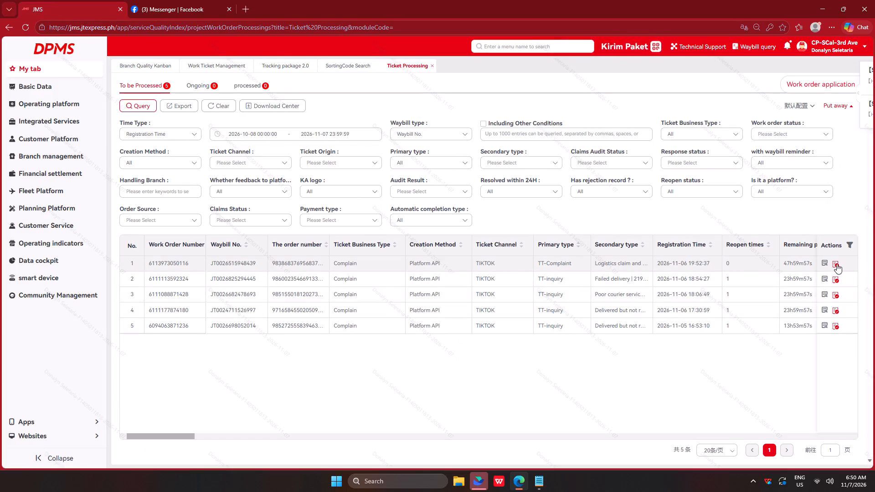
left_click(502, 102)
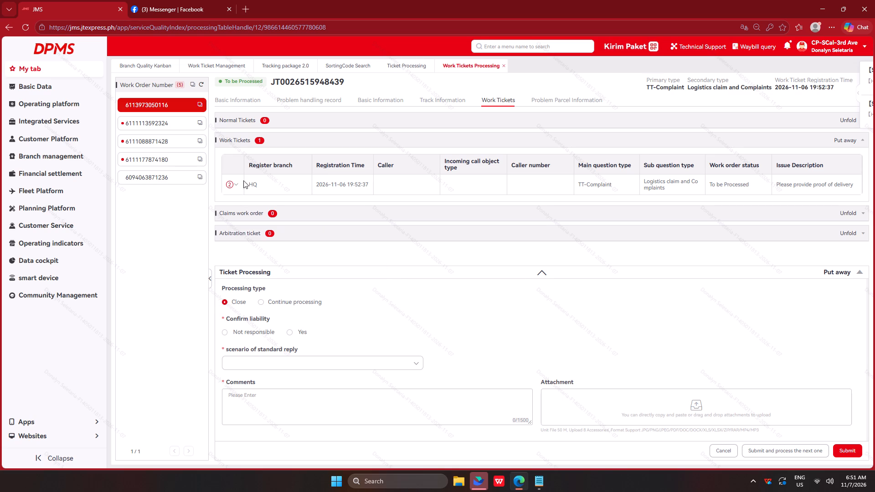
left_click(236, 182)
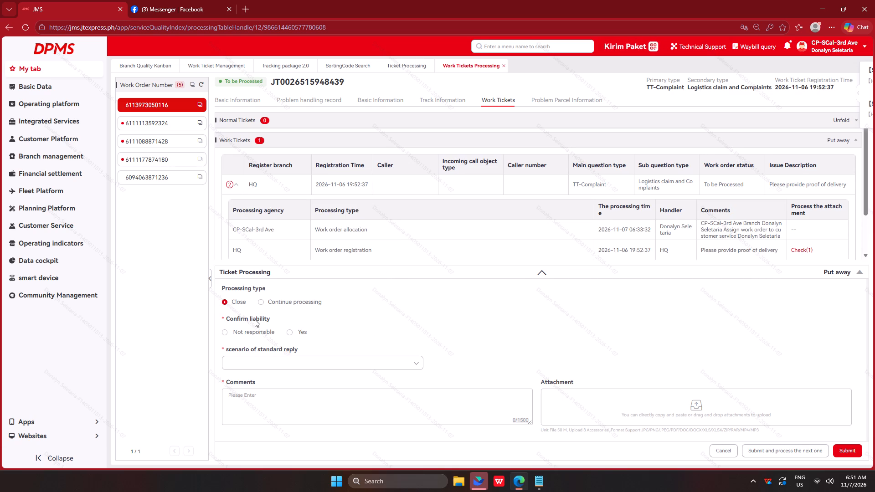
left_click(261, 302)
scroll(865, 365, "down", 5)
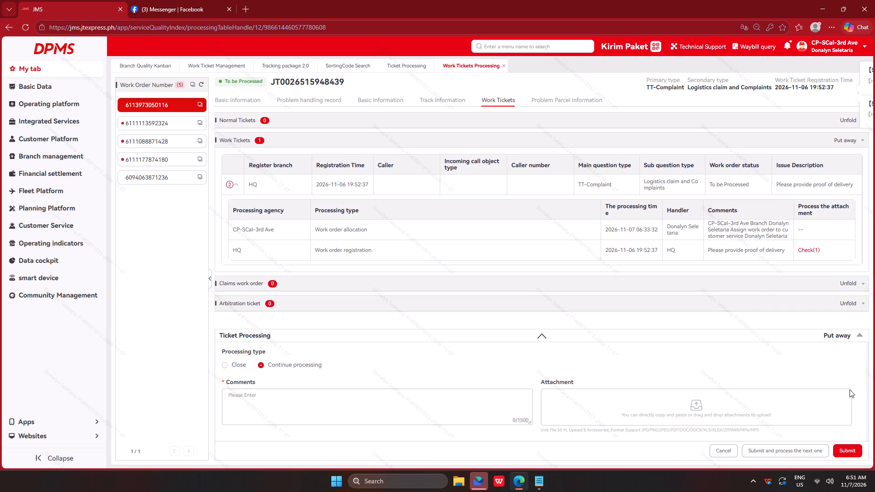
left_click(849, 389)
key("ctrl+v")
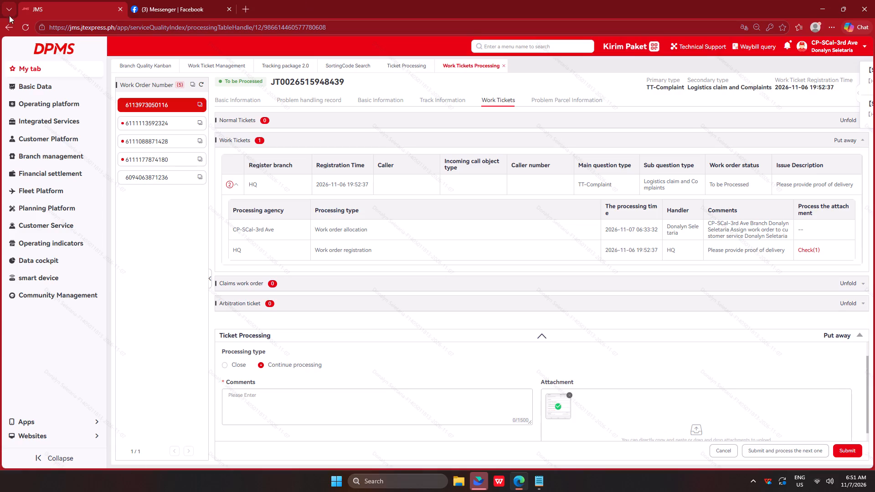
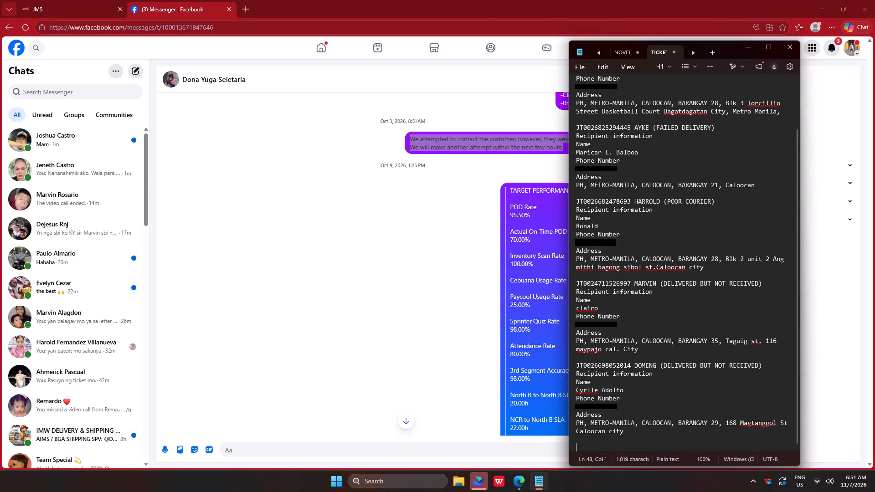
Paste the copied reply "We attempted to contact the customer; however, they were unavailable…" below the last waybill entry in the ticket notes.
key("Return")
key("Return")
key("ctrl+v")
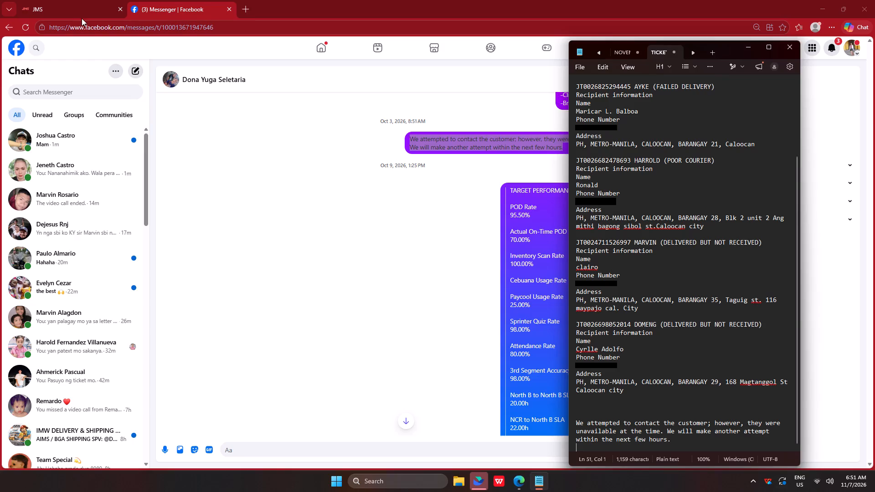
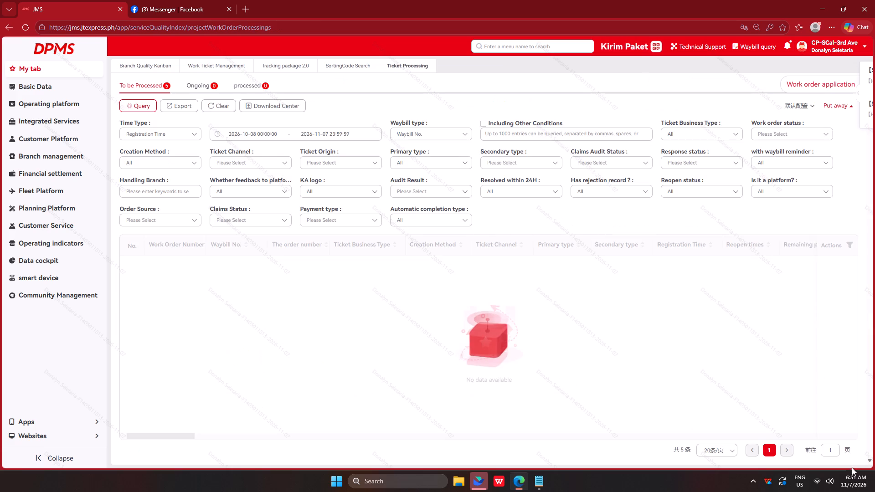
Run the query again to refresh the list of tickets to be processed.
triple_click(133, 102)
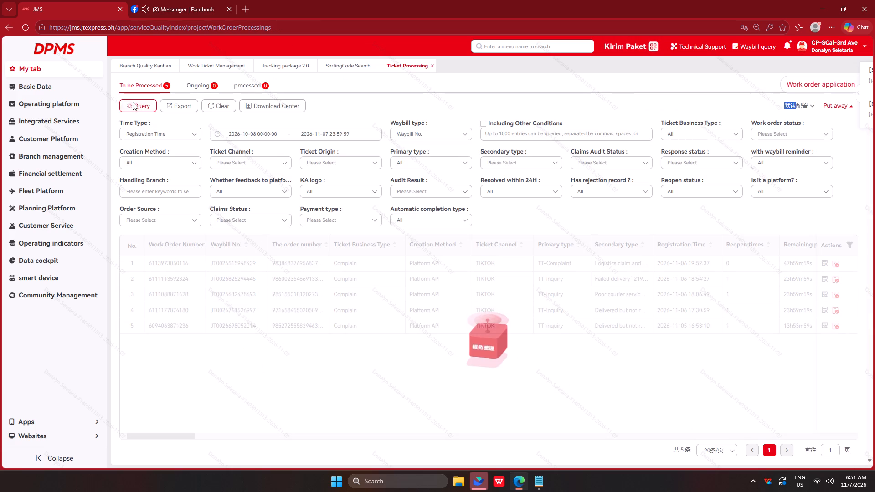
triple_click(133, 102)
double_click(133, 102)
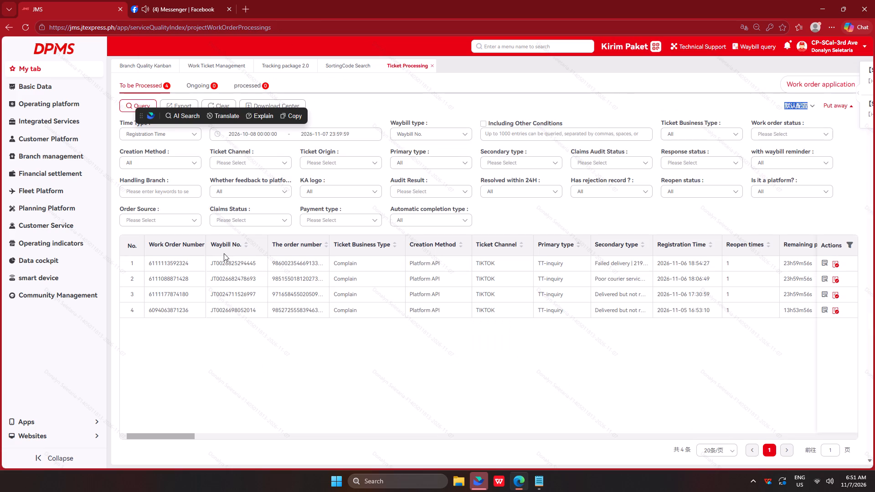
double_click(226, 259)
left_click(246, 226)
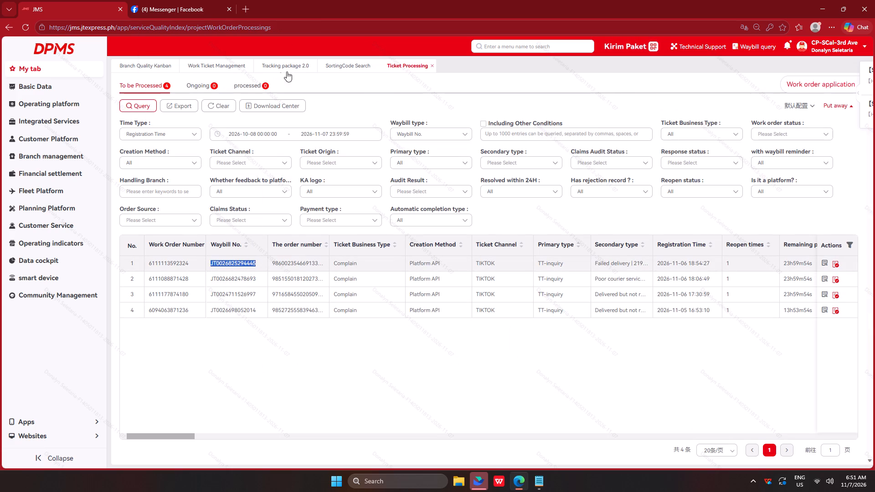
left_click(274, 65)
left_click(180, 95)
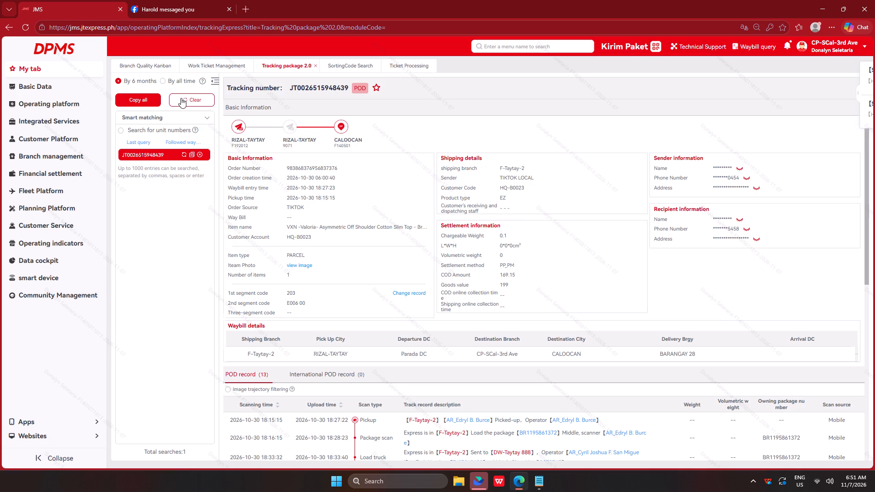
left_click(184, 203)
key("ctrl+v")
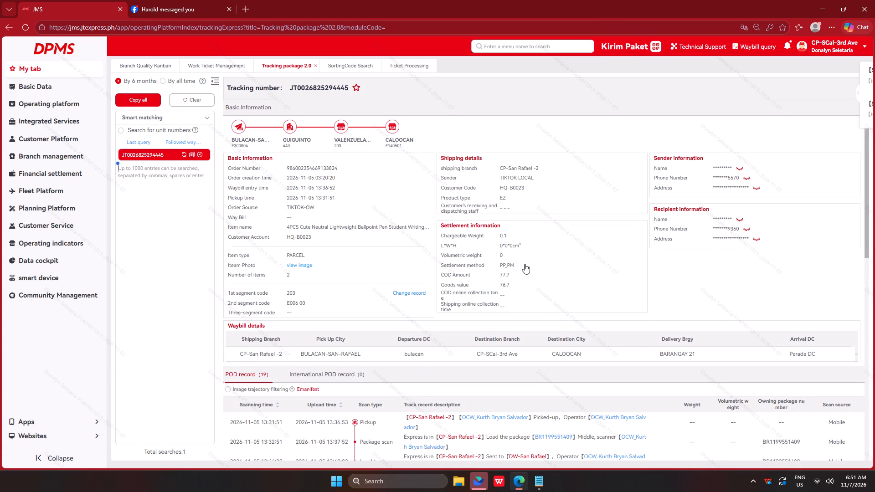
scroll(697, 306, "down", 8)
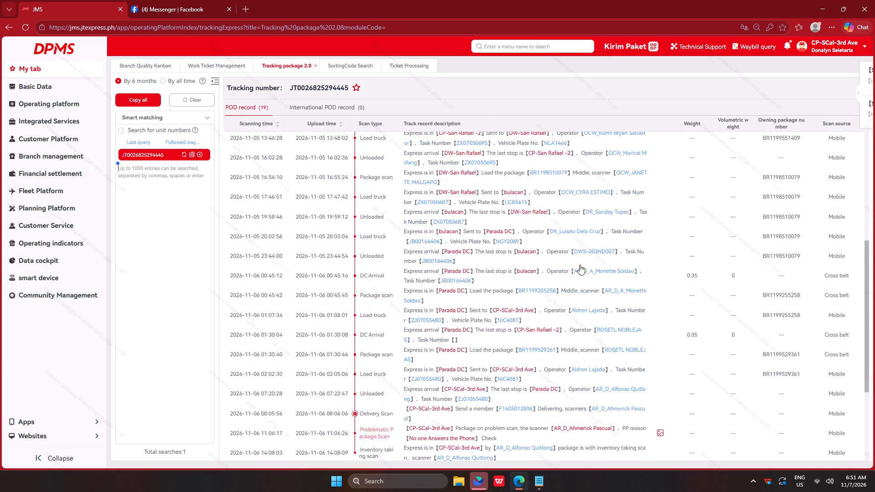
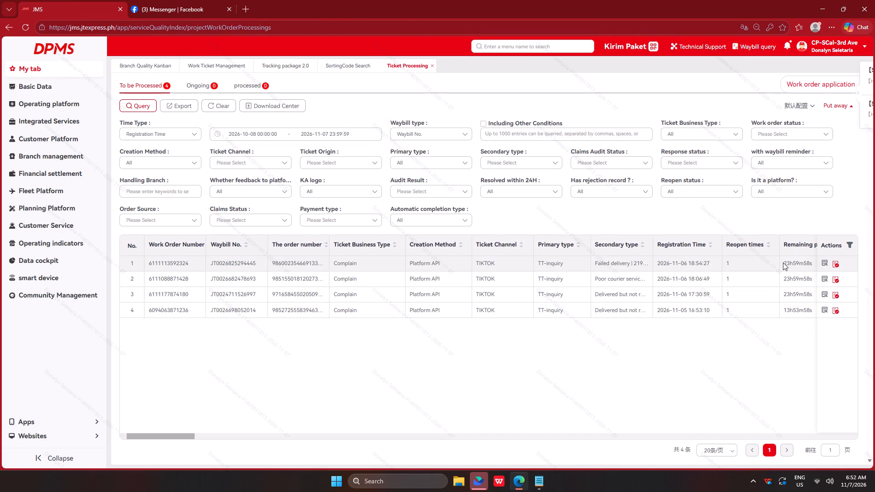
left_click(835, 263)
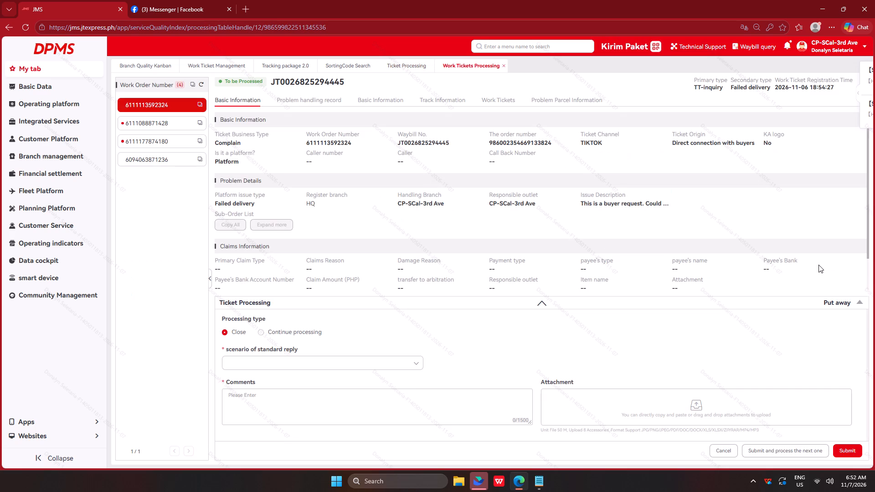
left_click(486, 99)
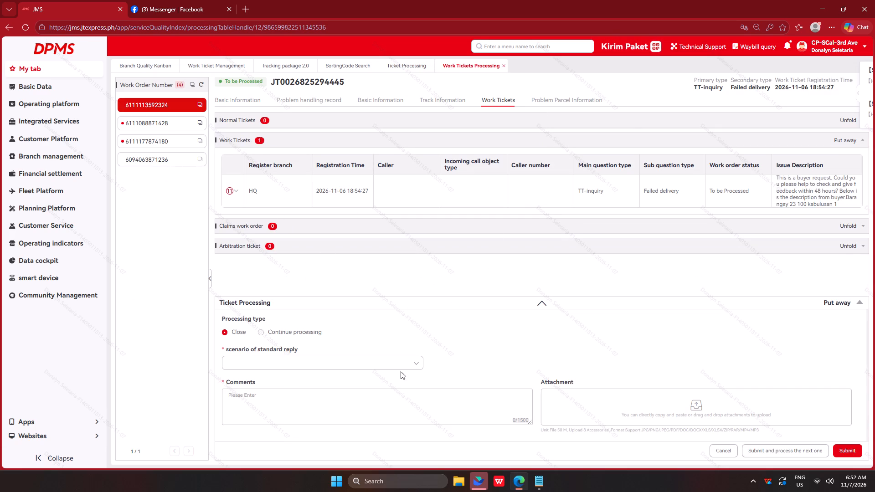
left_click(261, 333)
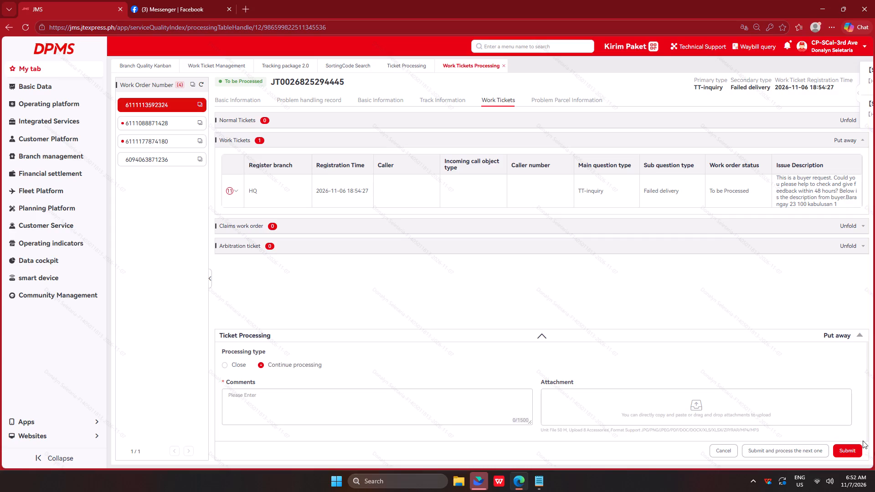
left_click(849, 392)
key("ctrl+v")
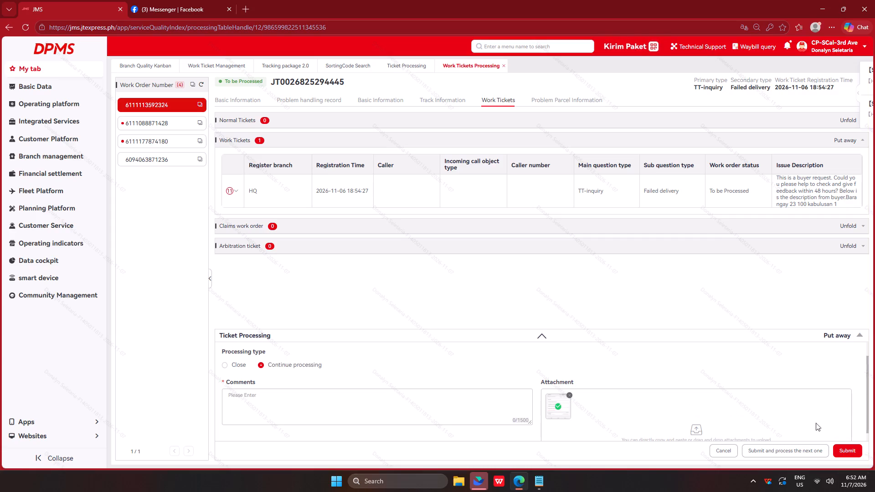
Copy the Notepad reply about the unavailable customer and another contact attempt within the next few hours into the ticket's Comments.
left_click(535, 479)
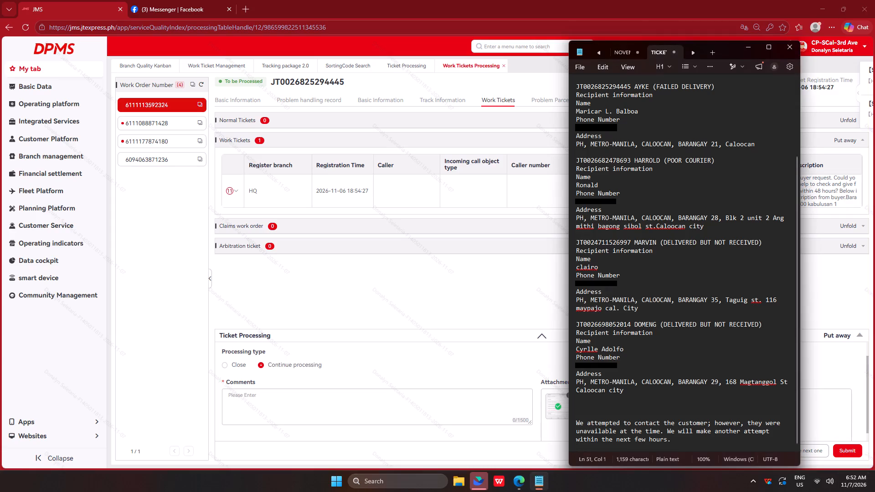
left_click_drag(574, 423, 704, 437)
key("ctrl+c")
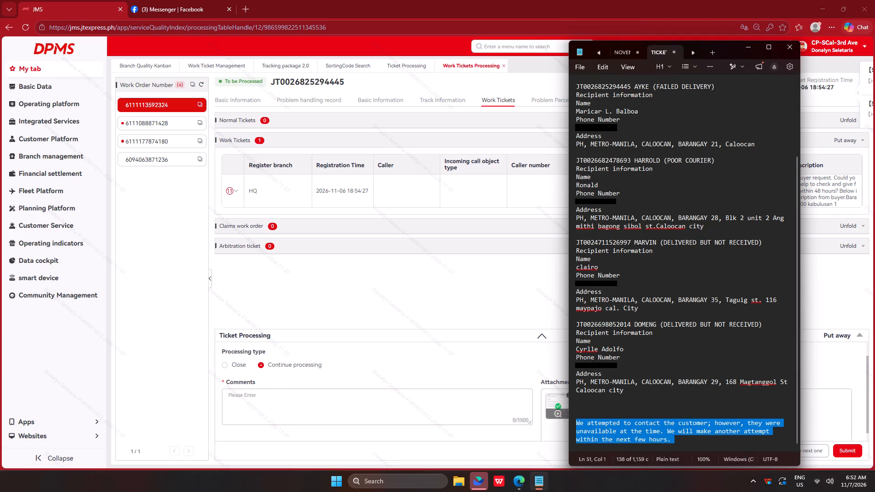
left_click(332, 408)
key("ctrl+v")
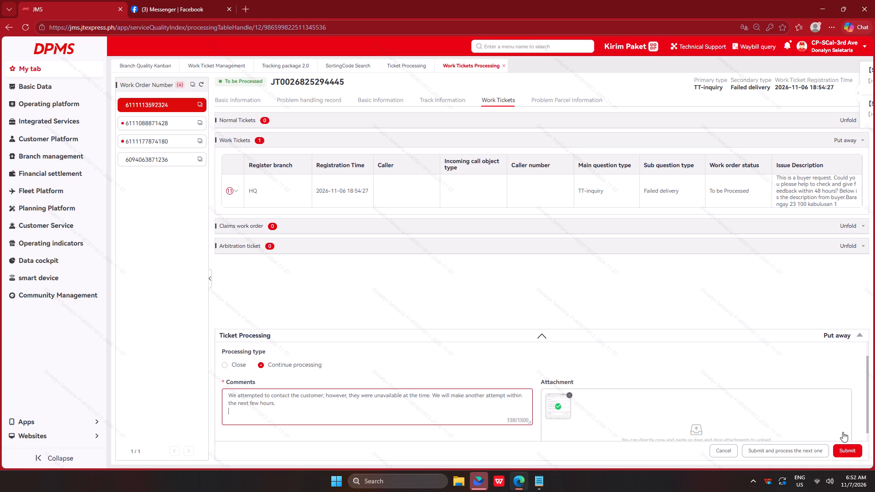
left_click(847, 450)
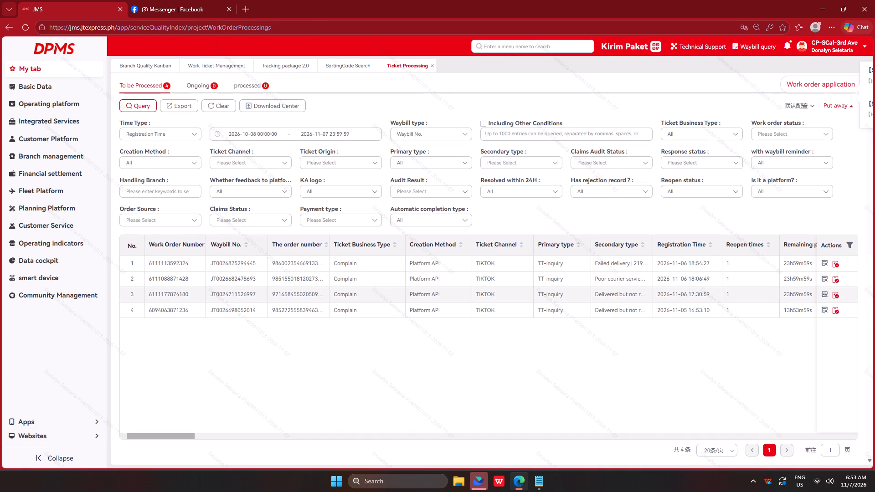
Run the query again to refresh the list of tickets to be processed.
left_click(126, 104)
left_click(126, 104)
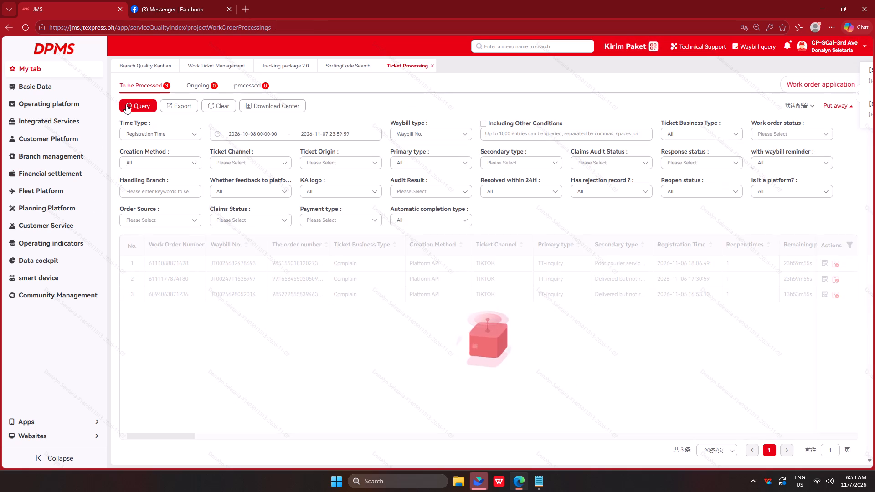
double_click(235, 262)
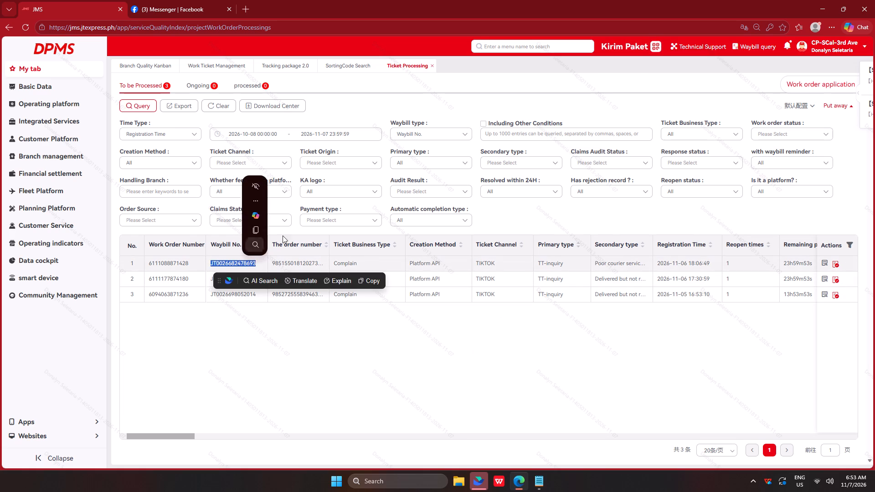
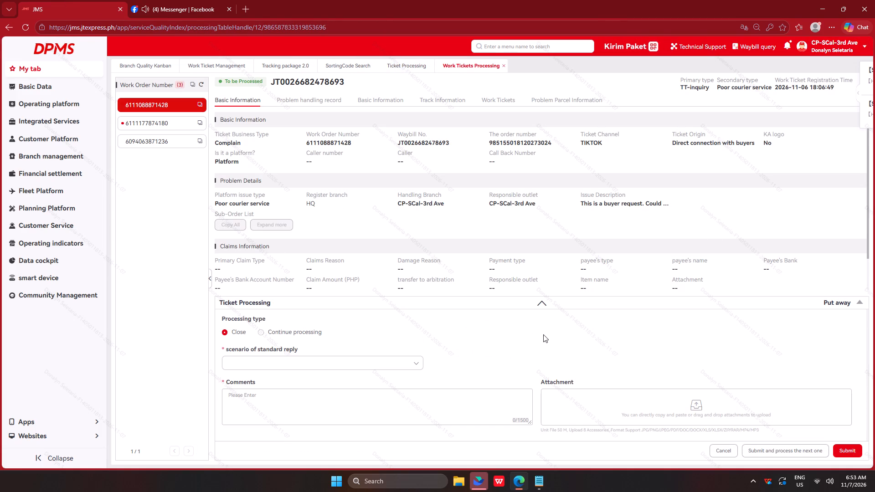
left_click(262, 330)
scroll(823, 311, "down", 5)
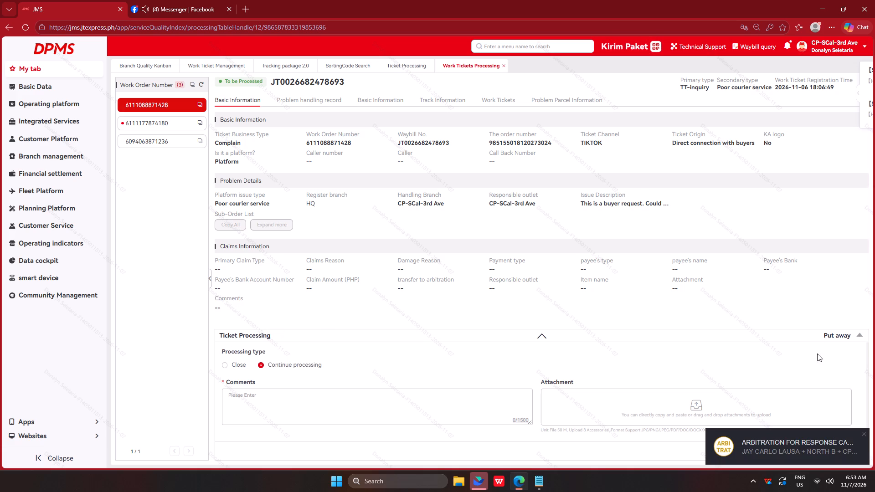
left_click(849, 393)
key("ctrl+v")
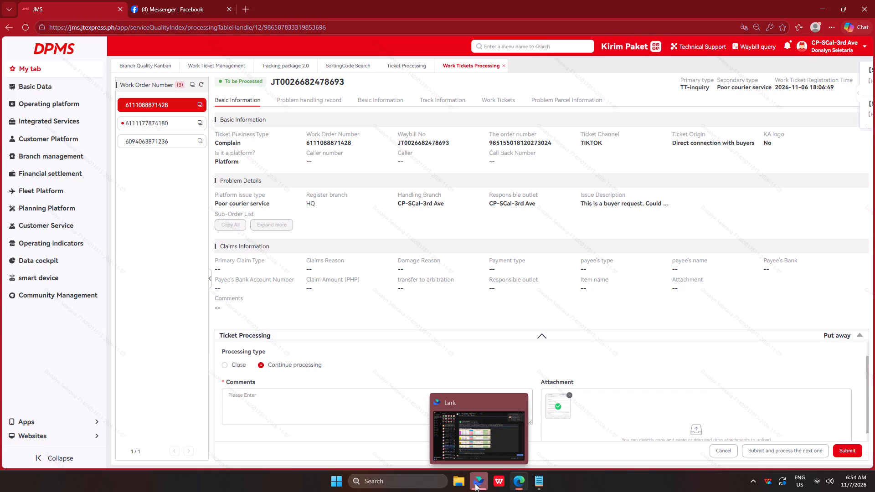
left_click(534, 482)
key("ctrl+c")
left_click(253, 417)
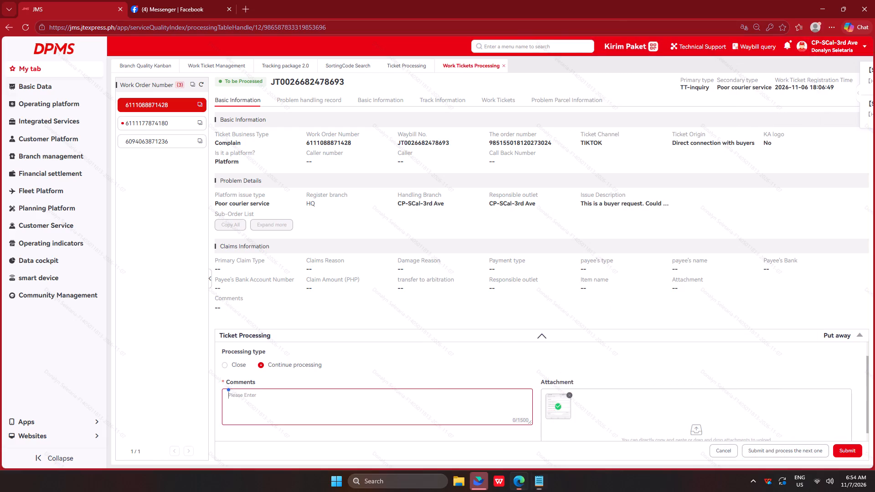
key("ctrl+v")
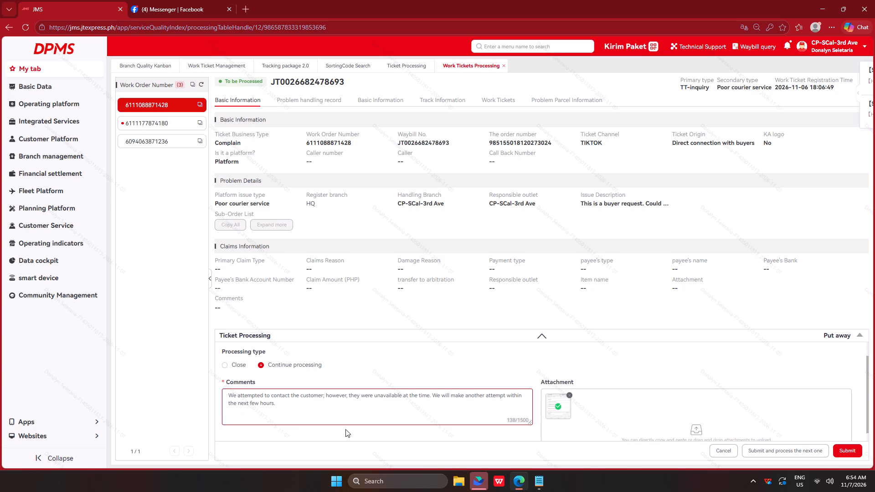
left_click(846, 448)
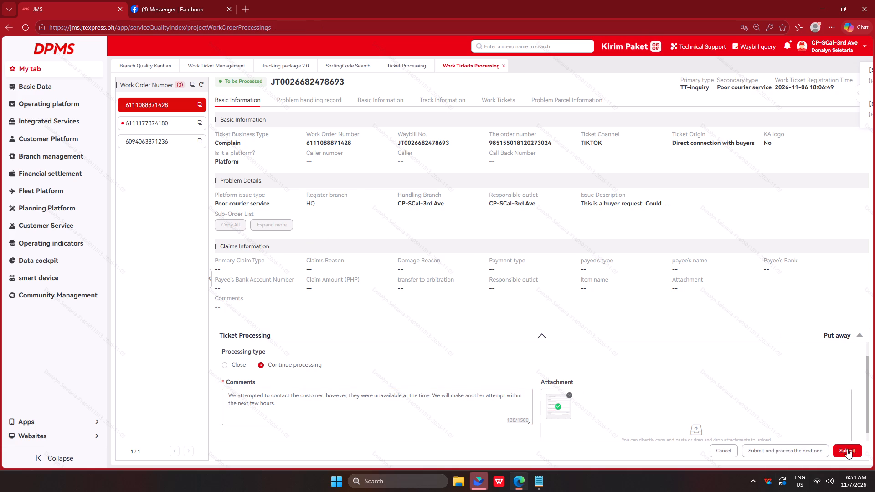
Rerun the Ticket Processing query to refresh the list of tickets to be processed.
left_click(135, 105)
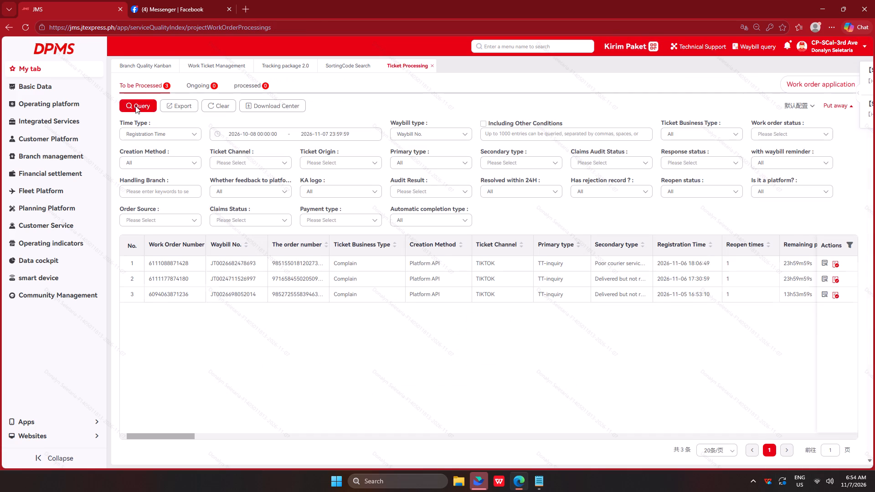
double_click(135, 106)
left_click(135, 106)
left_click(134, 107)
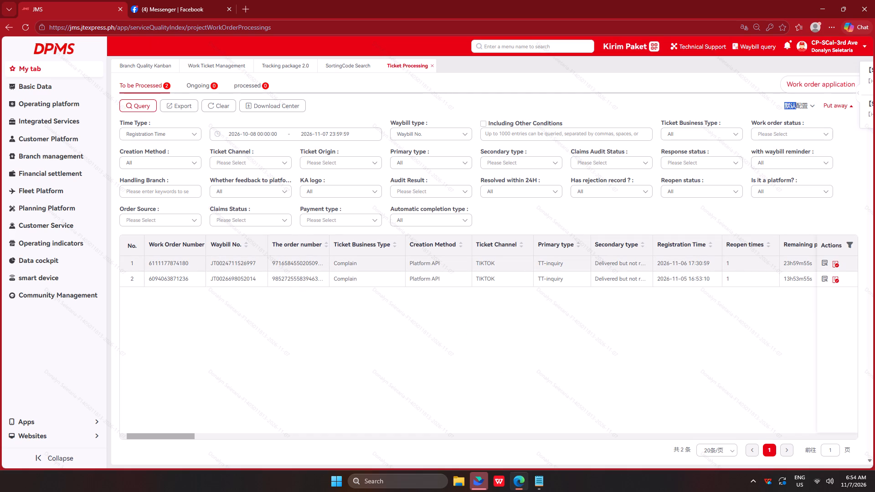
double_click(223, 264)
left_click(244, 230)
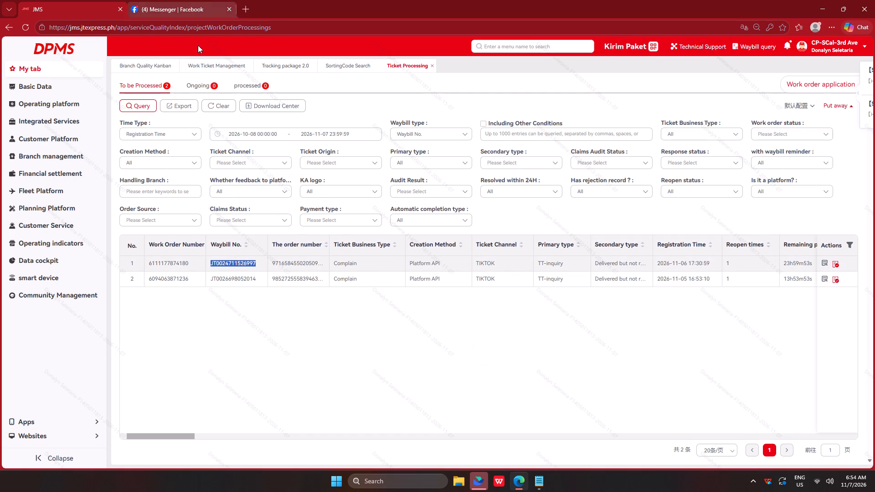
left_click(277, 67)
left_click(183, 102)
left_click(155, 241)
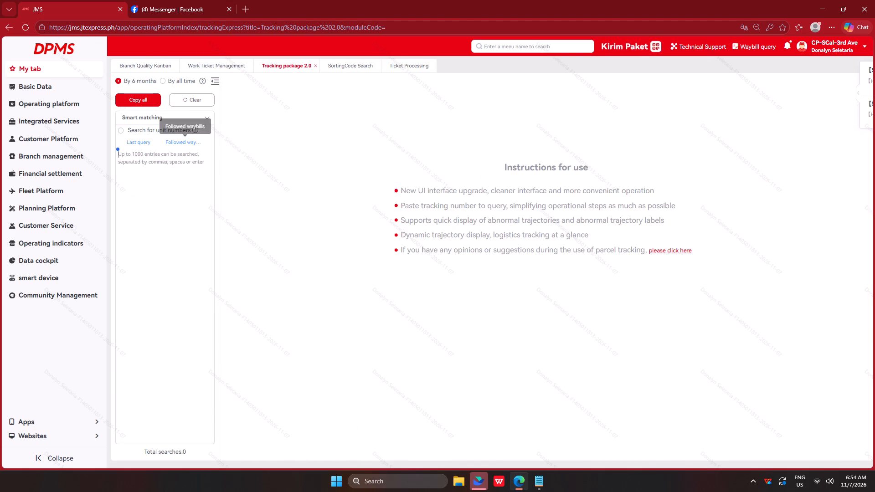
key("ctrl+v")
scroll(730, 288, "down", 8)
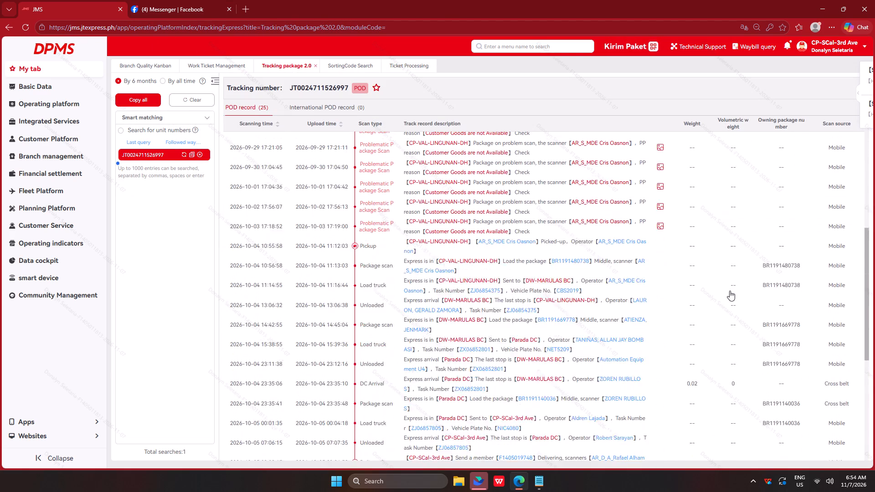
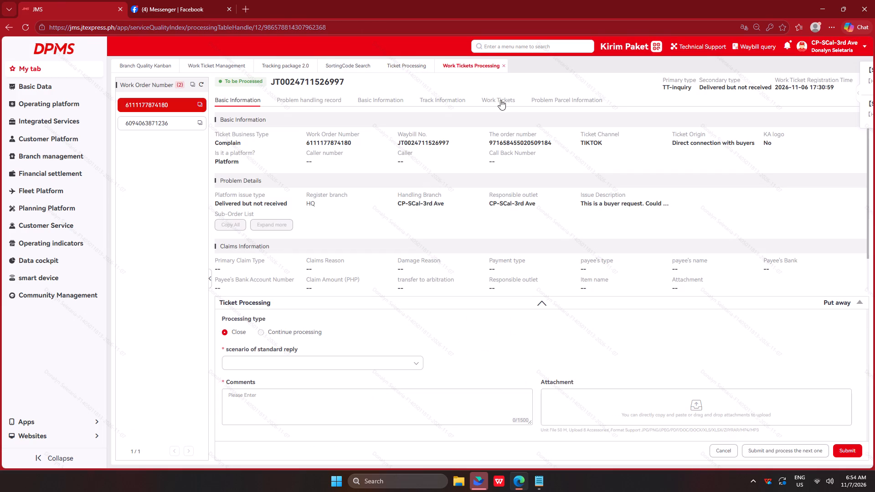
left_click(499, 99)
left_click(237, 211)
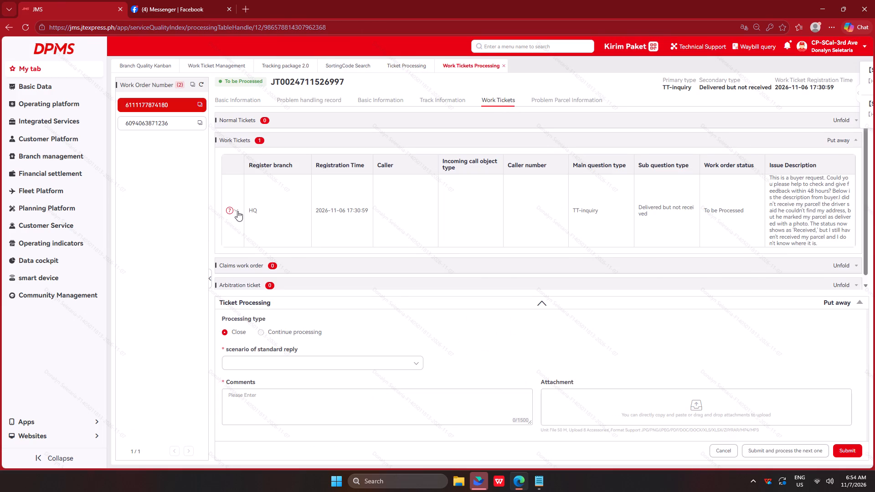
Submit a Continue processing reply with the copied image attached and the Notepad comment about the unavailable customer and another attempt within the next few hours.
left_click(846, 390)
key("ctrl+v")
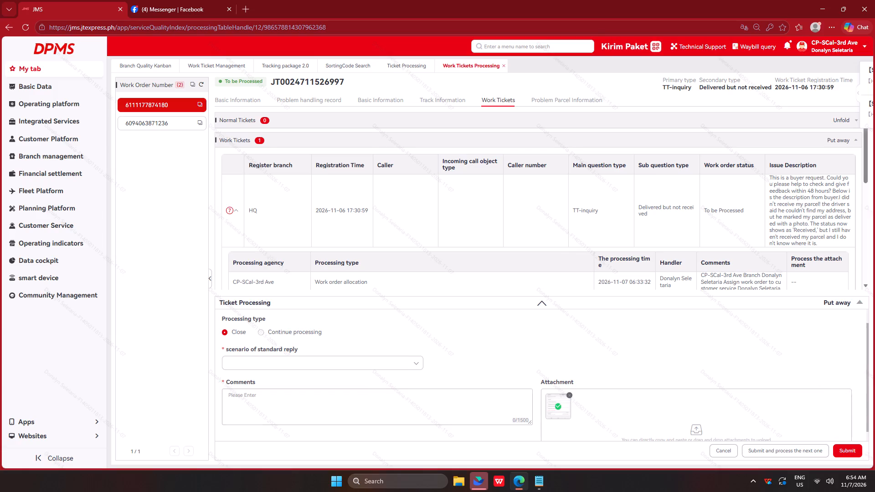
left_click(263, 331)
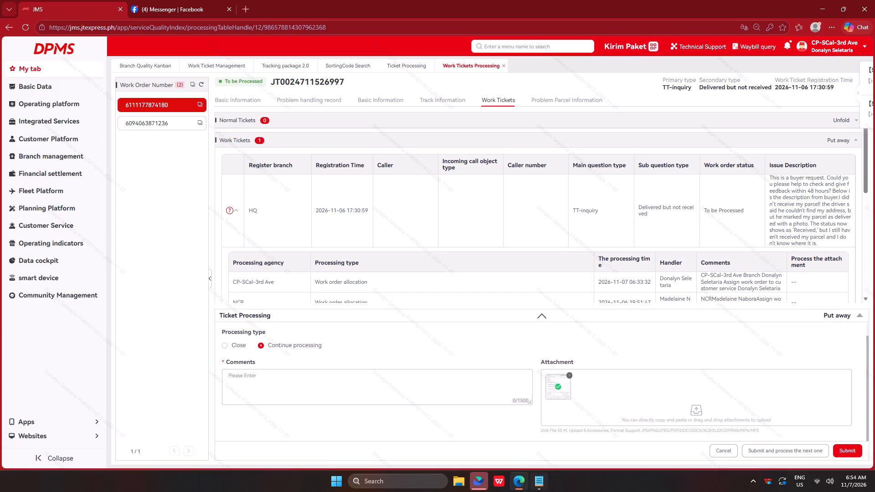
left_click(537, 477)
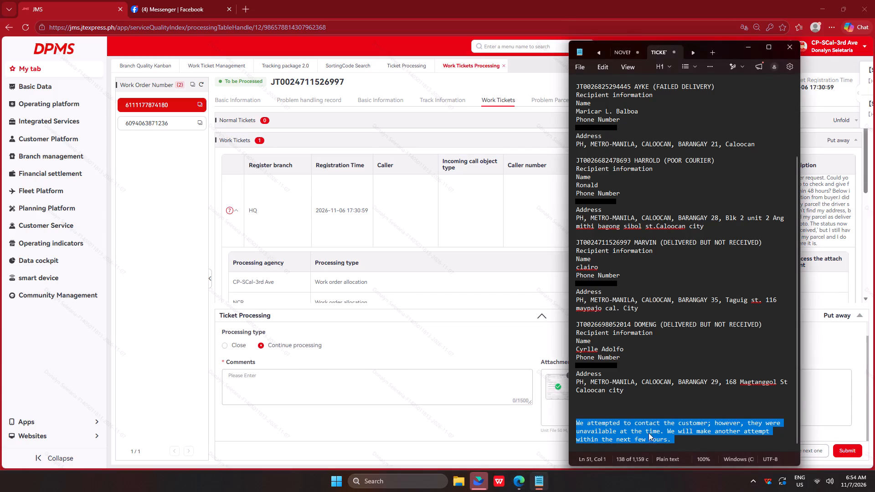
key("ctrl+c")
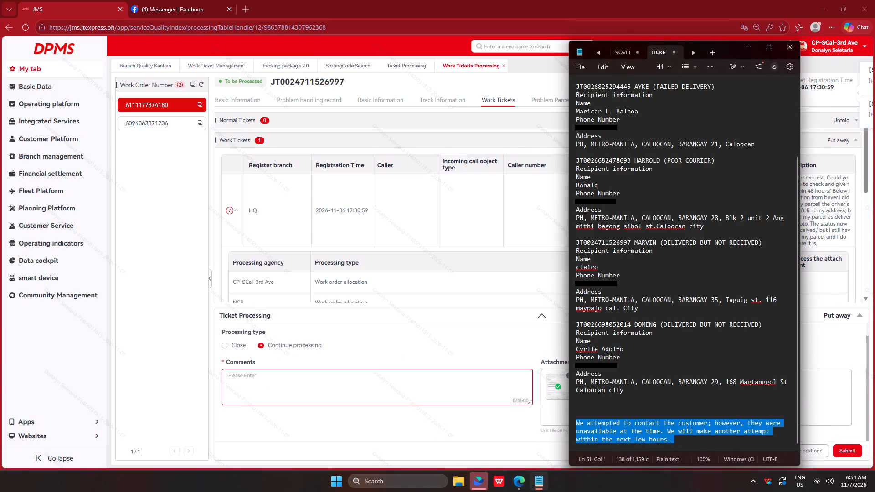
left_click(334, 385)
key("ctrl+v")
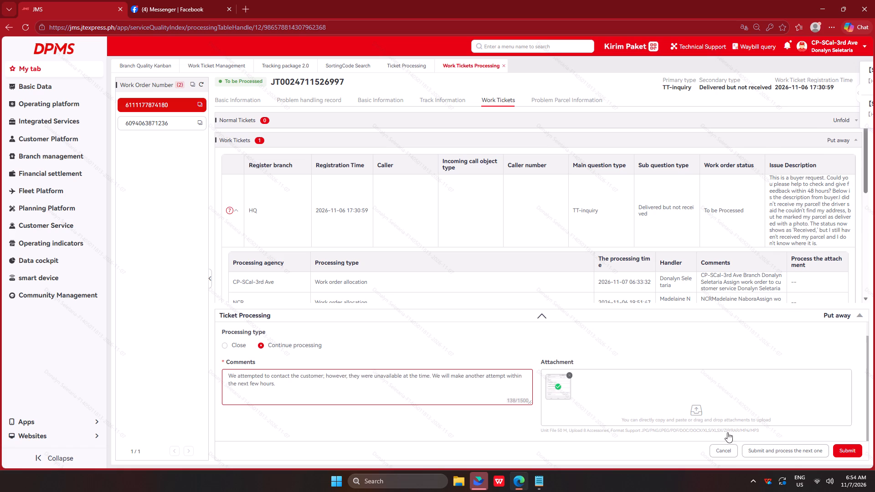
left_click(847, 447)
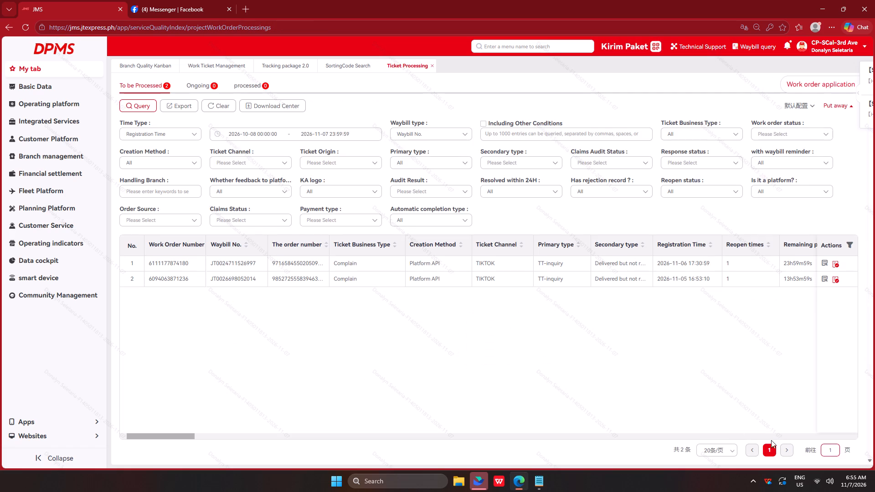
Run the query again to refresh the list of tickets to be processed.
triple_click(139, 102)
triple_click(139, 102)
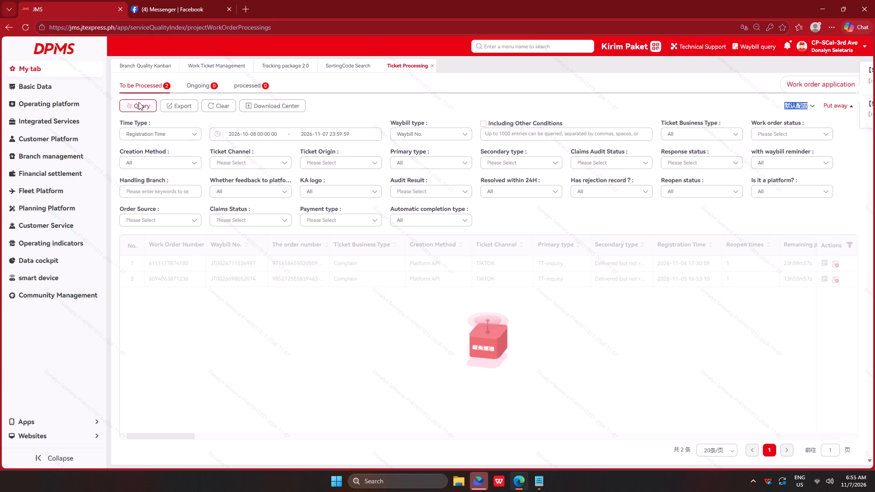
left_click(142, 107)
left_click(143, 106)
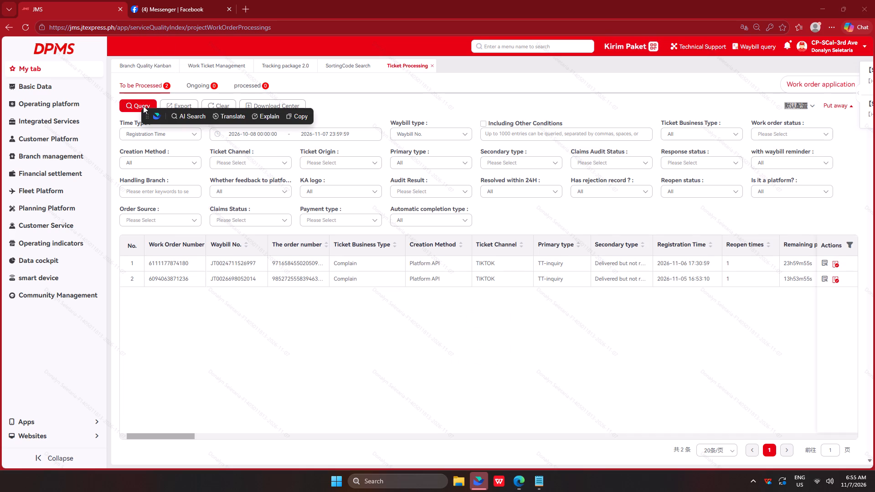
left_click(126, 108)
left_click(131, 105)
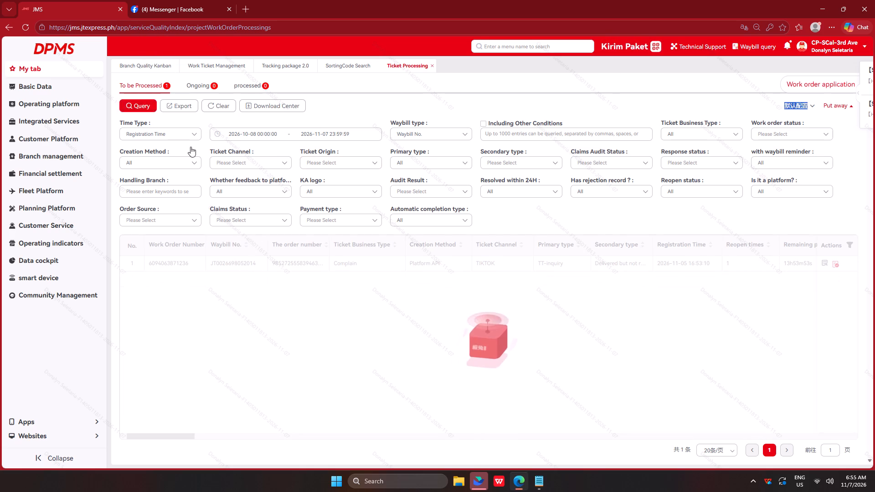
double_click(233, 261)
left_click(253, 228)
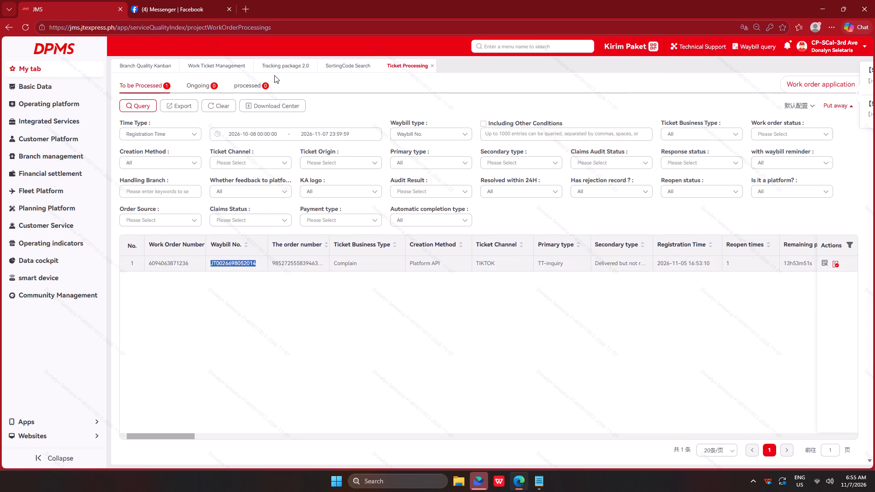
left_click(275, 64)
left_click(186, 97)
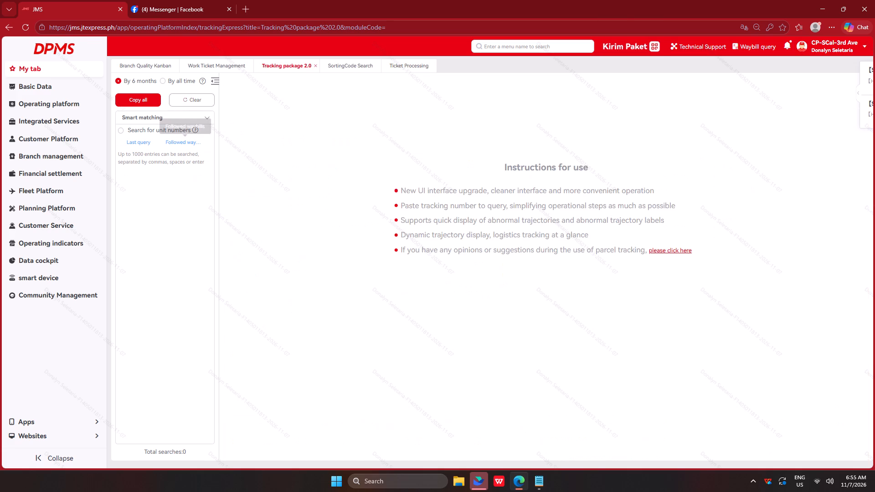
left_click(165, 220)
key("ctrl+v")
scroll(611, 200, "down", 6)
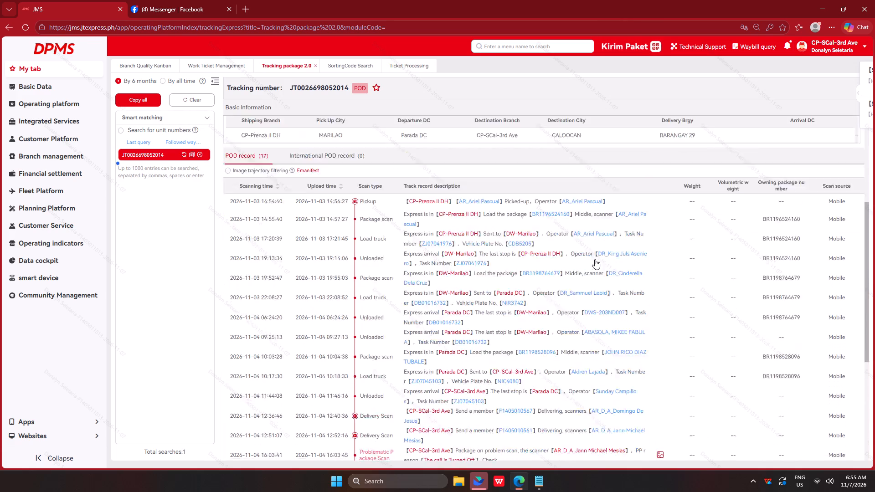
scroll(595, 259, "down", 2)
scroll(703, 291, "up", 2)
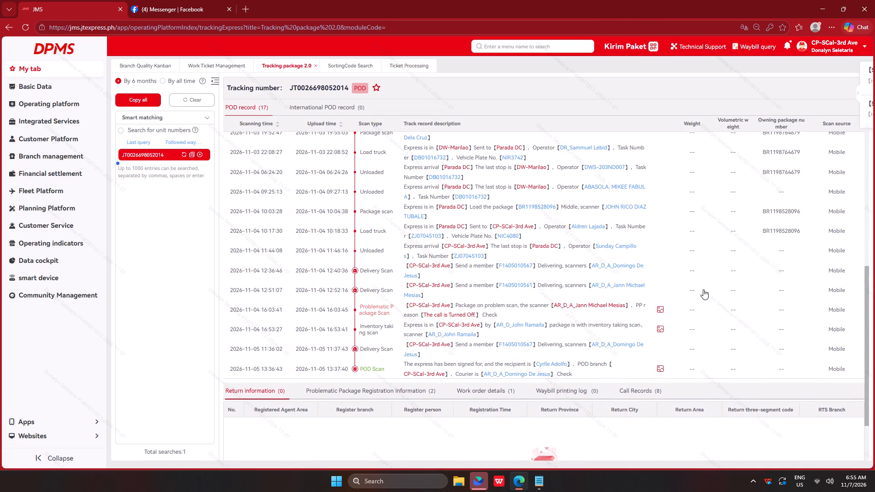
scroll(703, 289, "up", 10)
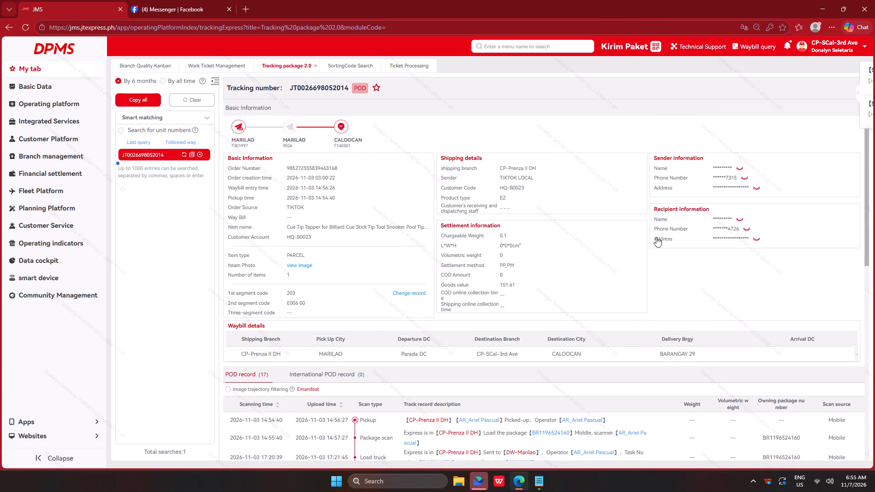
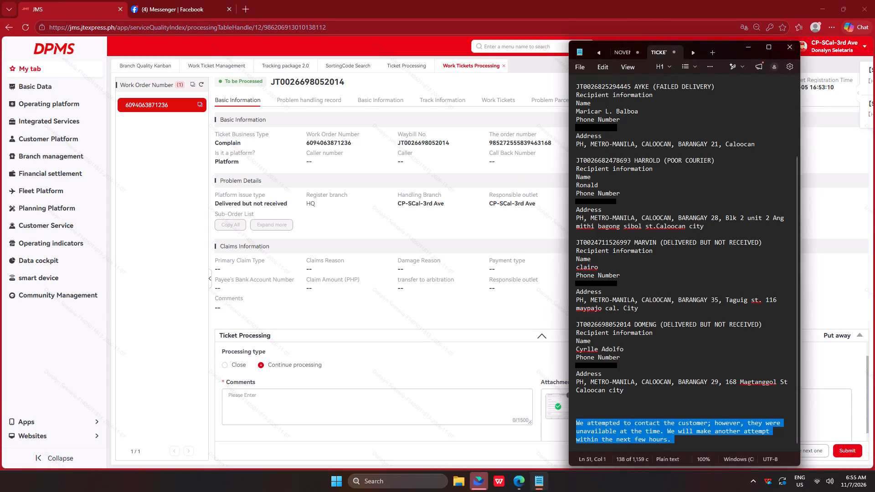
left_click(340, 409)
key("ctrl+v")
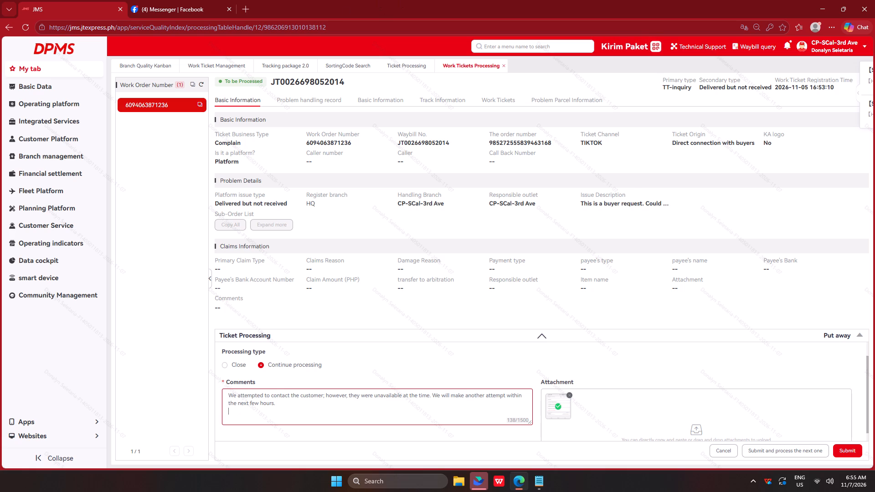